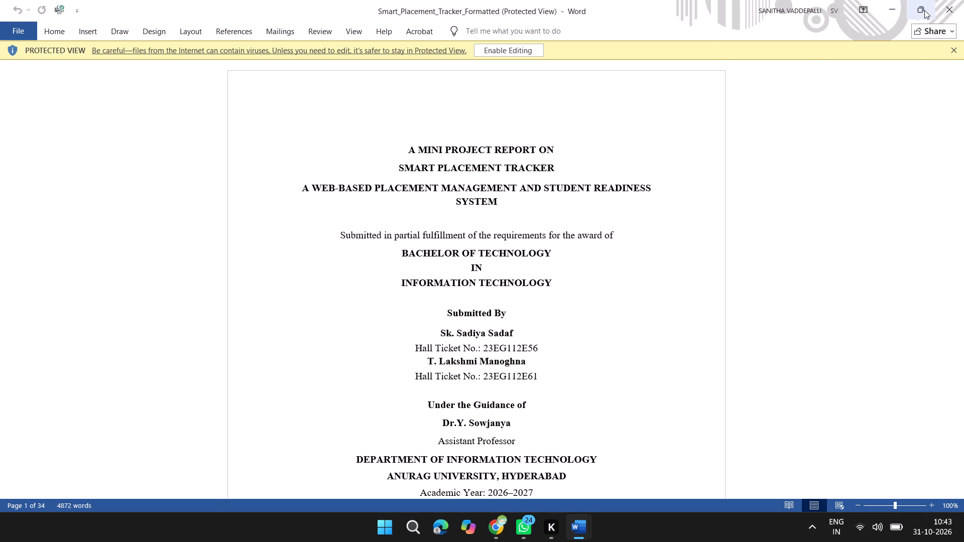
Arrange the Smart Placement Tracker reference document and the biological age estimation report side by side.
left_click(835, 49)
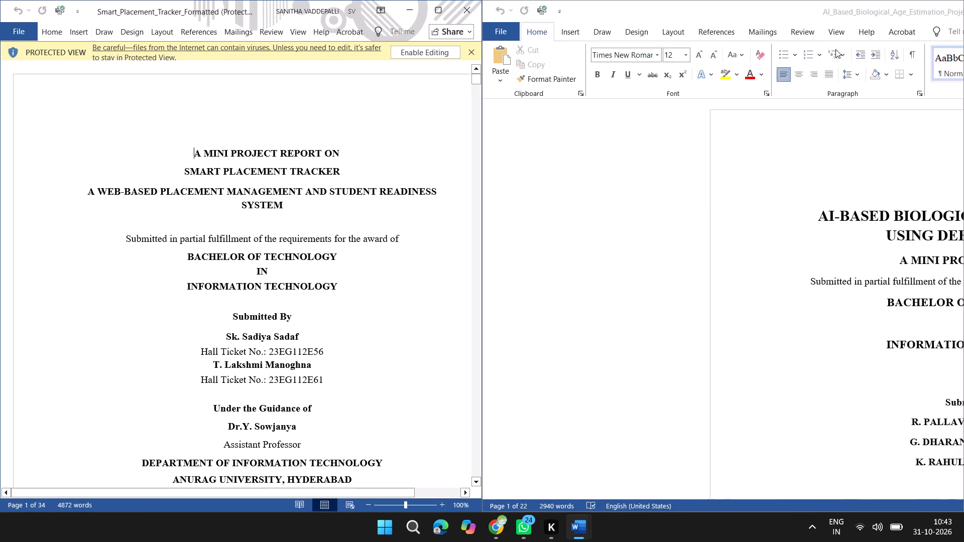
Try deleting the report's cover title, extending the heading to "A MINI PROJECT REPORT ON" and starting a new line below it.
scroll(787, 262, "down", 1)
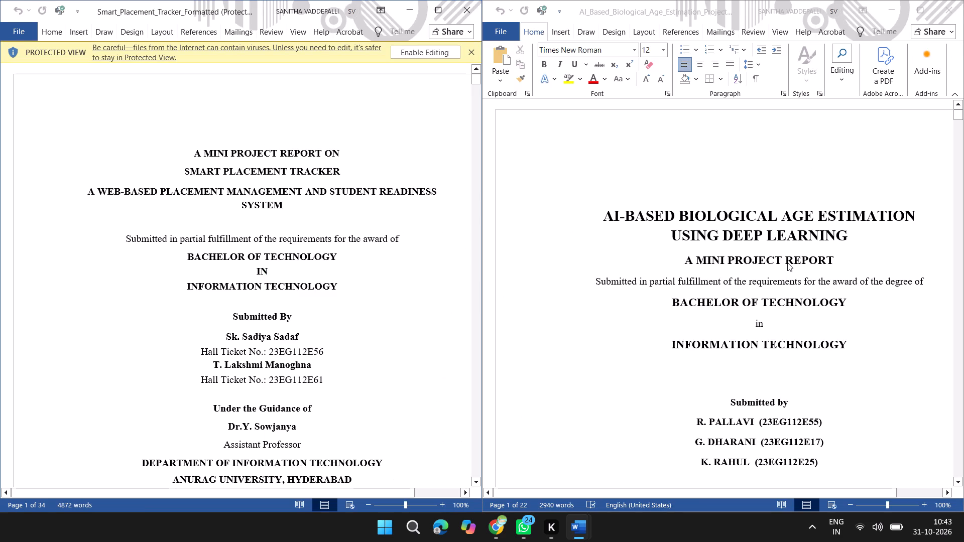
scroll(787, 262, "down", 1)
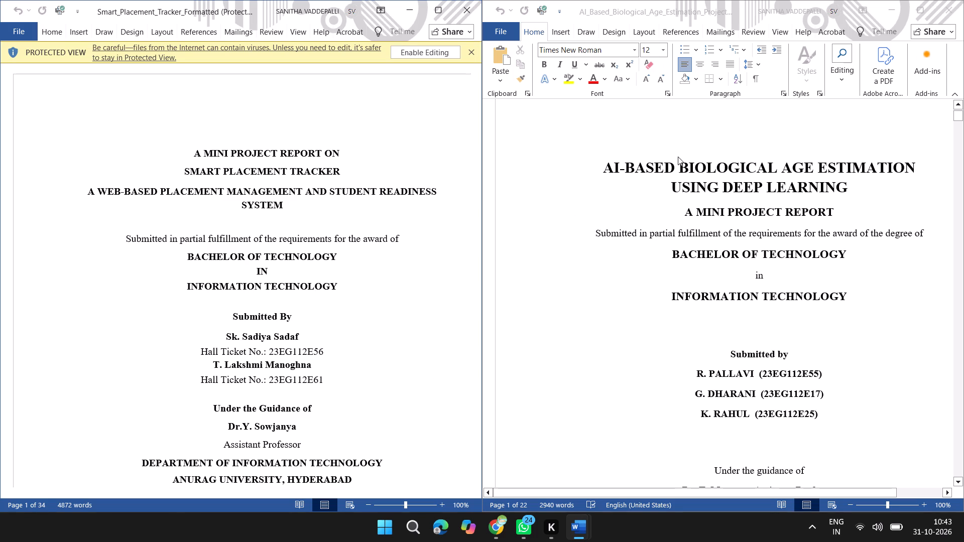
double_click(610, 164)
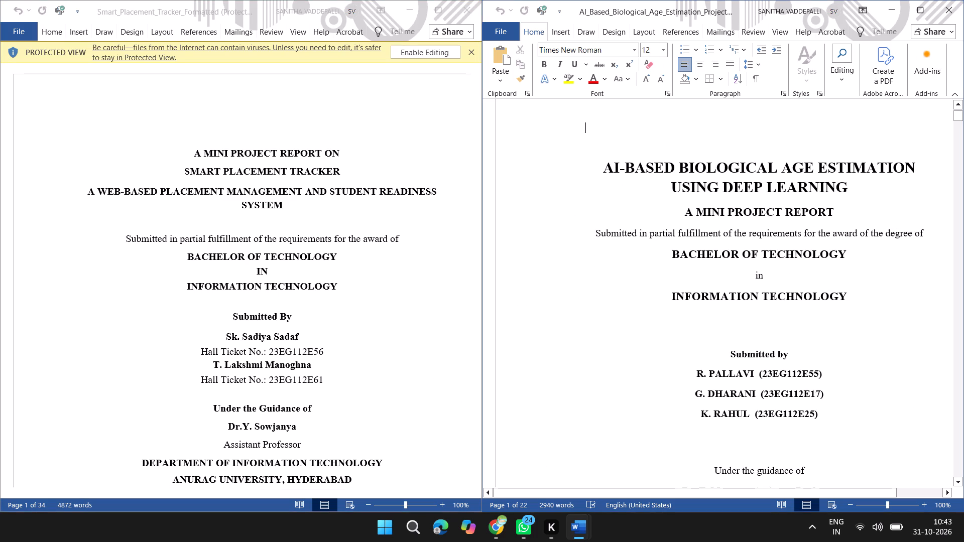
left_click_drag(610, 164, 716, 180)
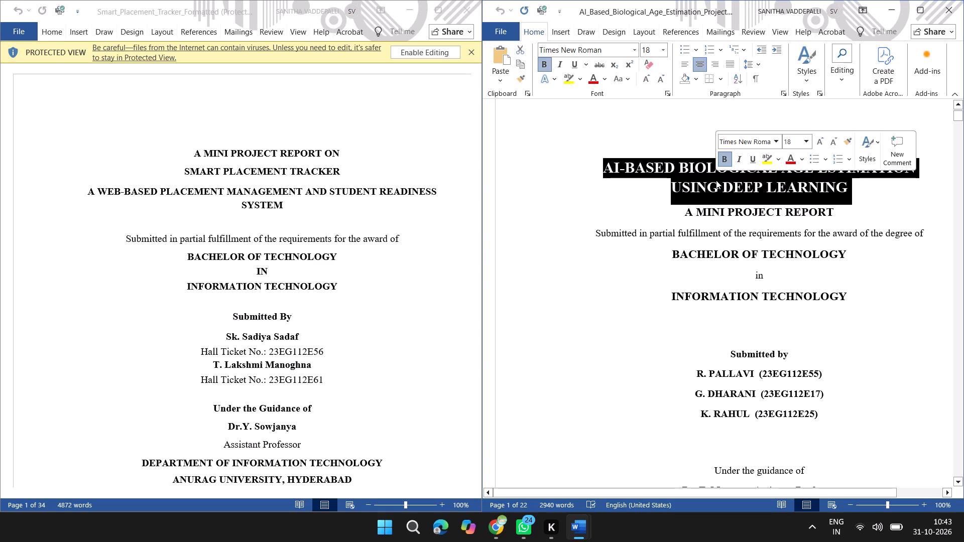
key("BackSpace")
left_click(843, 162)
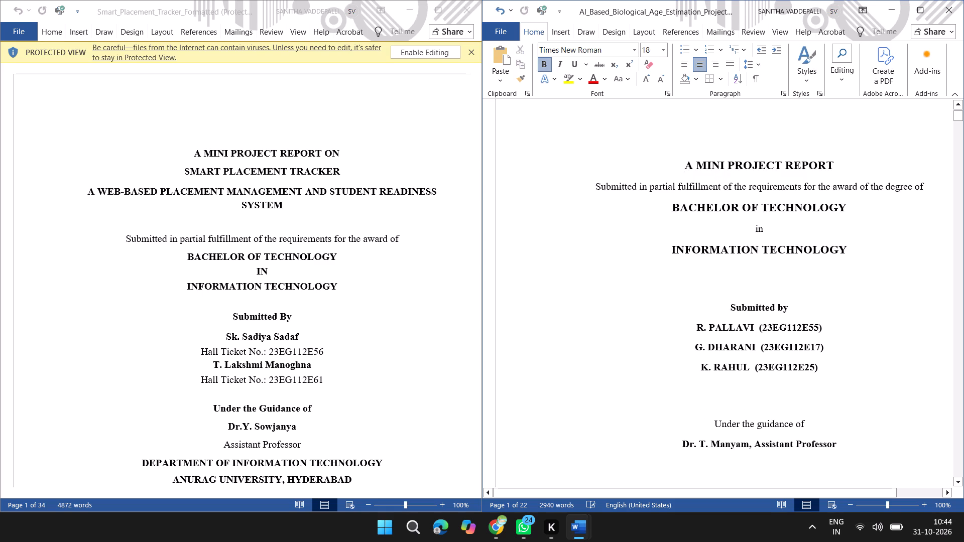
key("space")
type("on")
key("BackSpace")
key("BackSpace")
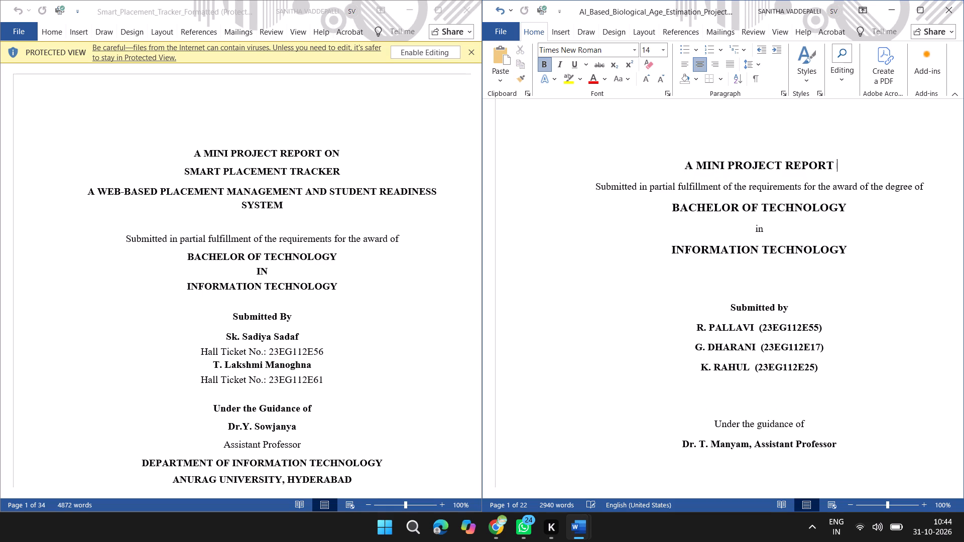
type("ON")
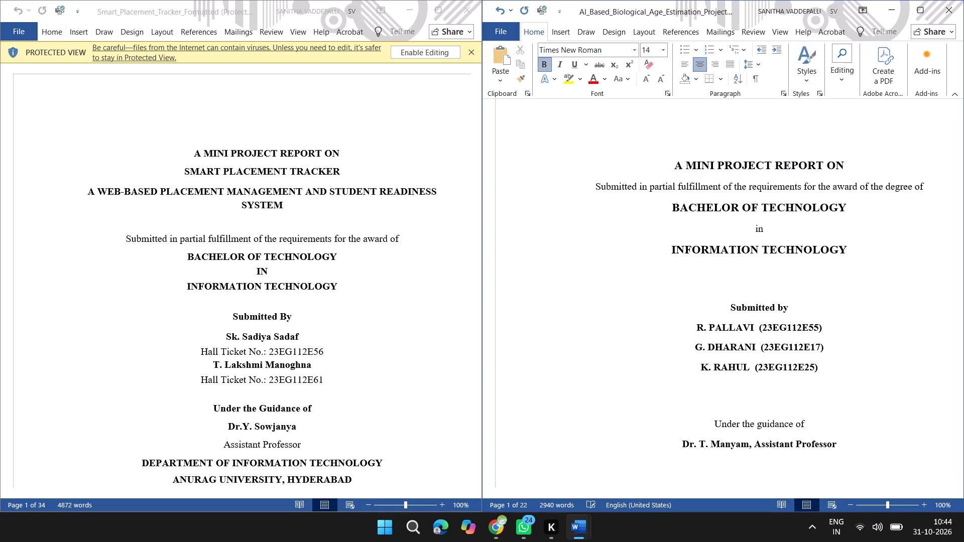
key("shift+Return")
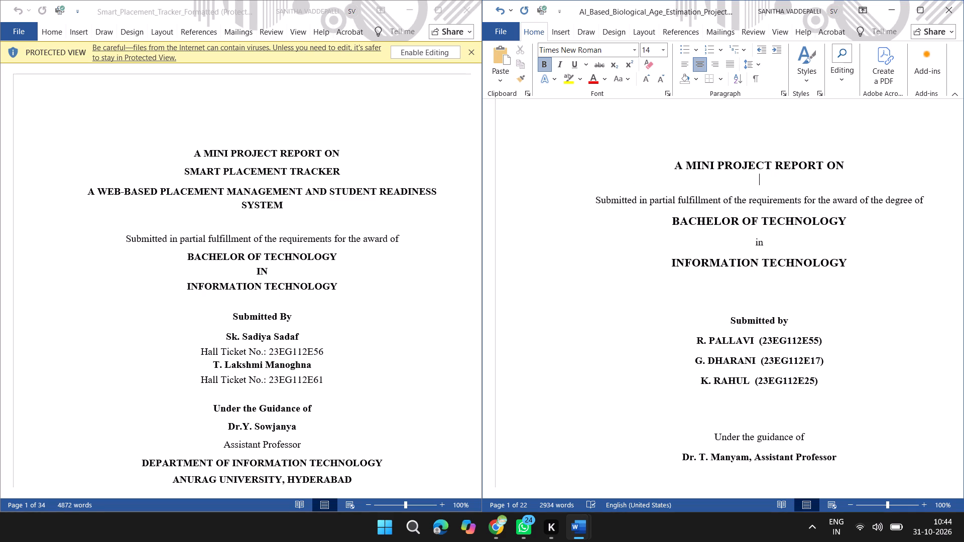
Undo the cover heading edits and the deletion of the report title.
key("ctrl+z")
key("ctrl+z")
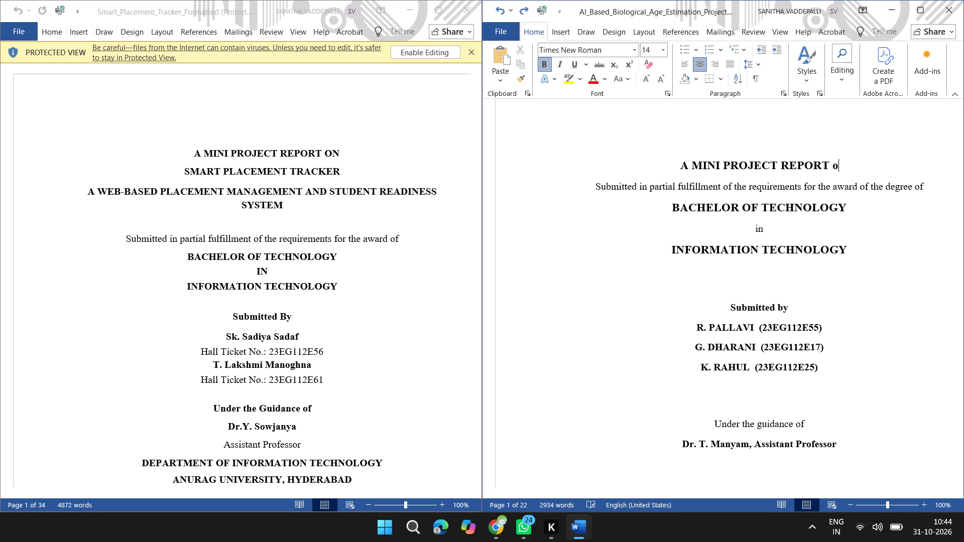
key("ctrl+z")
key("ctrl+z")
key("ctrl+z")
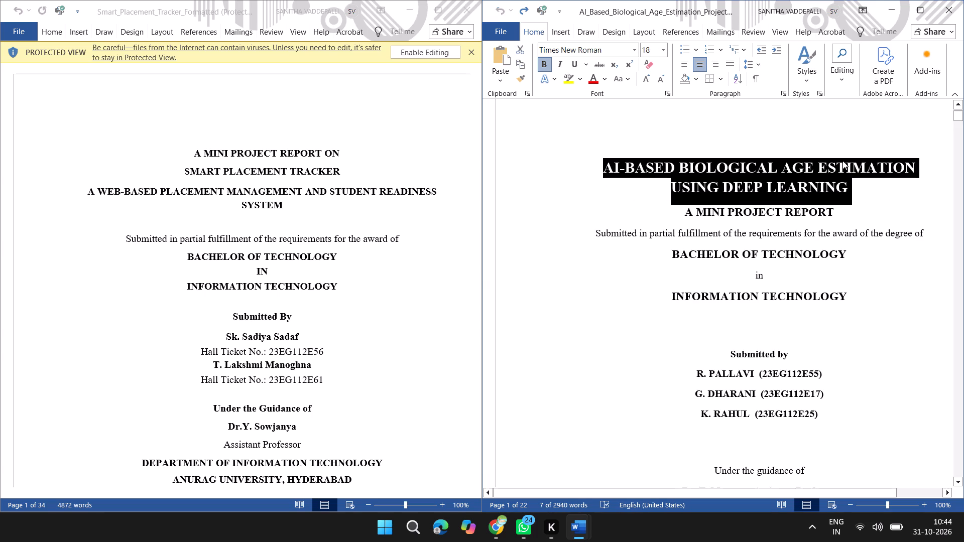
Move the report title below the "A MINI PROJECT REPORT" heading, adding "ON" to the end of that heading.
key("ctrl+c")
key("BackSpace")
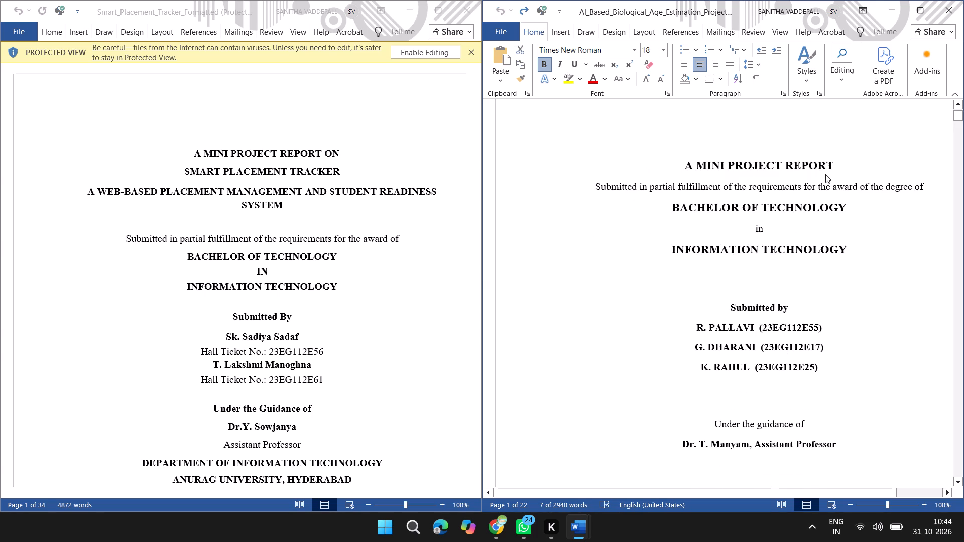
left_click(839, 166)
key("space")
type("ON")
key("shift+Return")
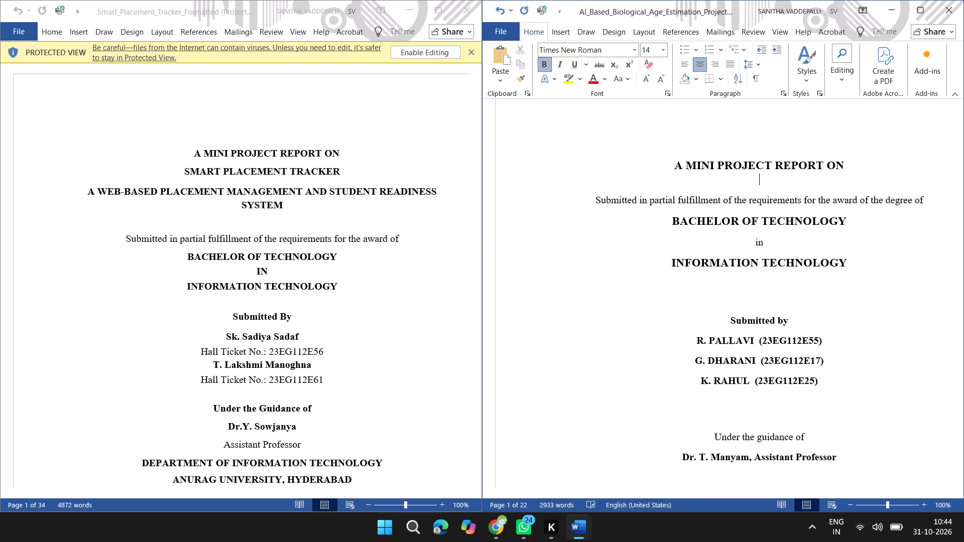
key("ctrl+v")
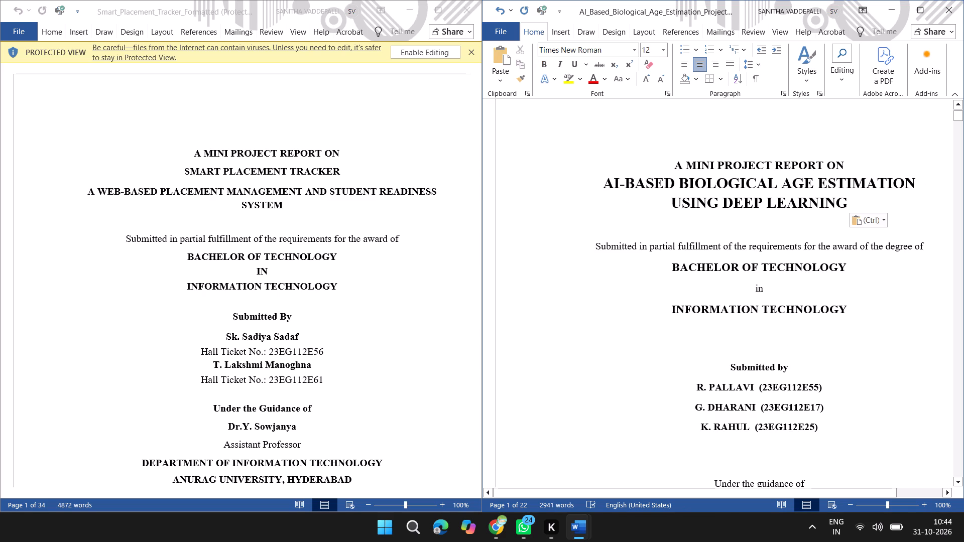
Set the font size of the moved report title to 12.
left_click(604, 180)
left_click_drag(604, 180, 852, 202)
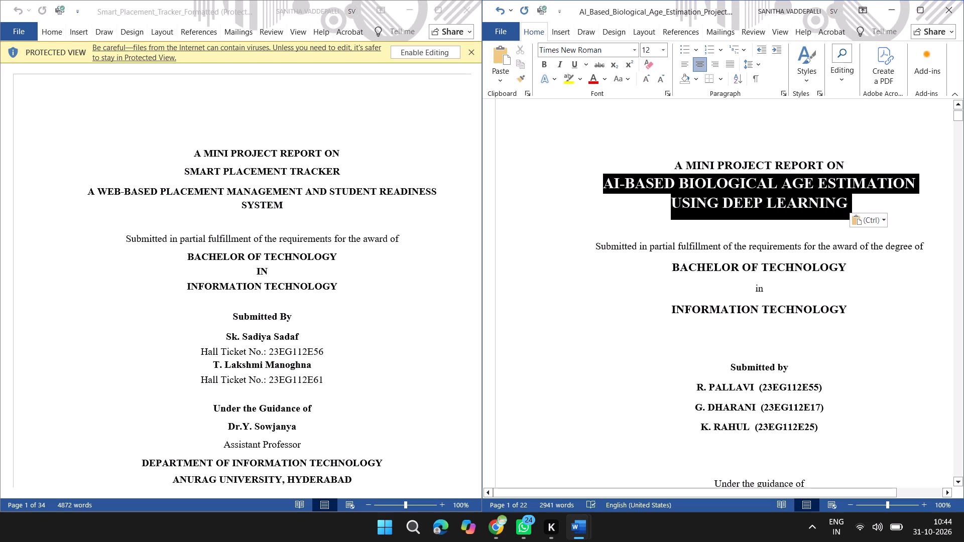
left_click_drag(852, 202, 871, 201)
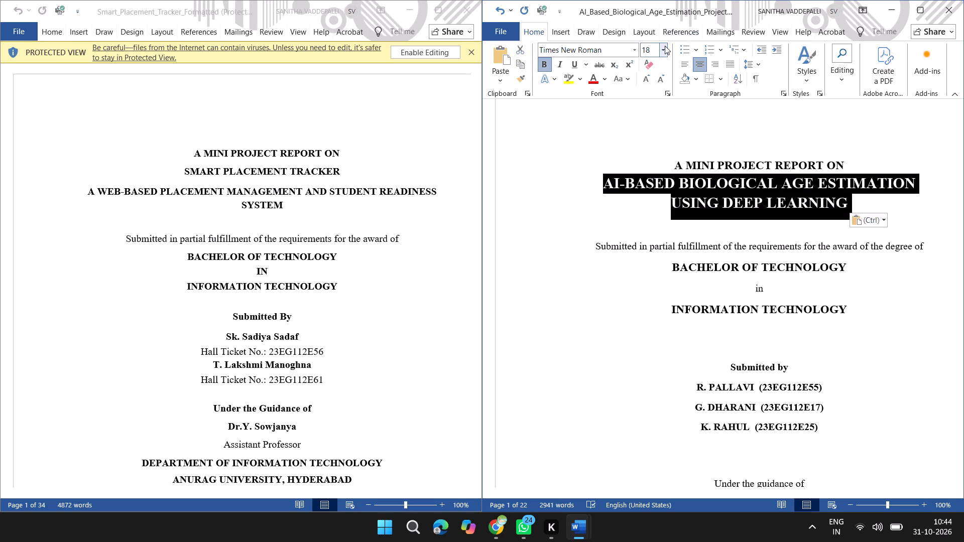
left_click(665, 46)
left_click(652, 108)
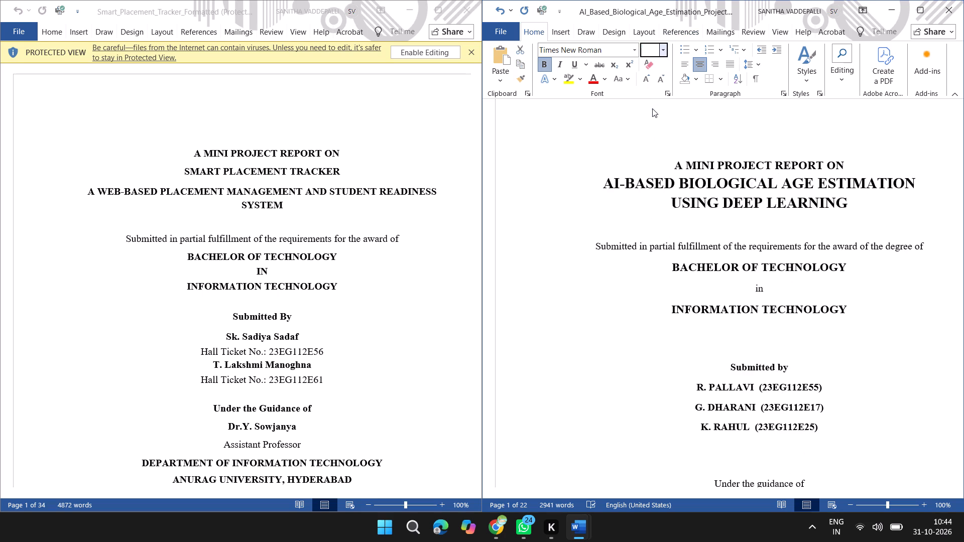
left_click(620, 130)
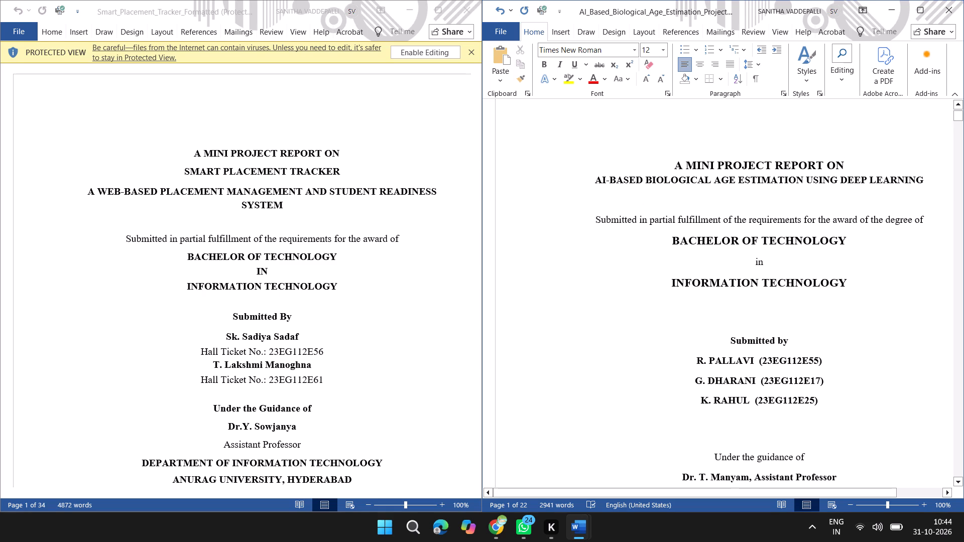
Set the font size of the report title under "A MINI PROJECT REPORT ON" to 14.
left_click(595, 179)
left_click_drag(595, 179, 861, 191)
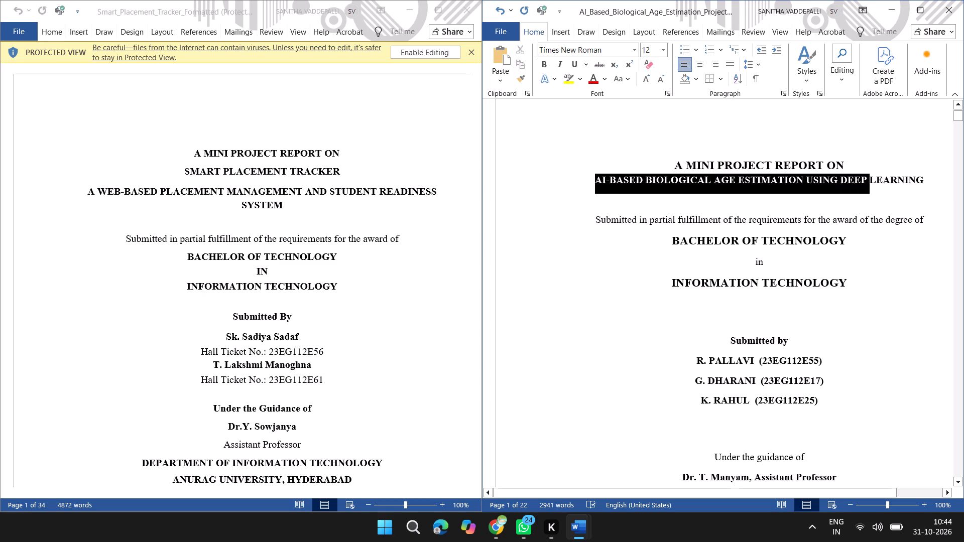
left_click_drag(861, 191, 906, 195)
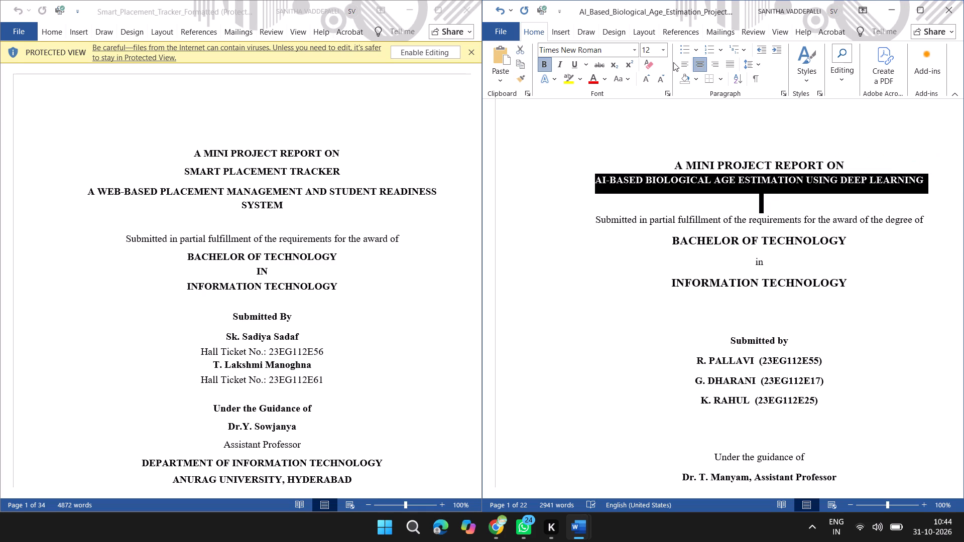
left_click(665, 51)
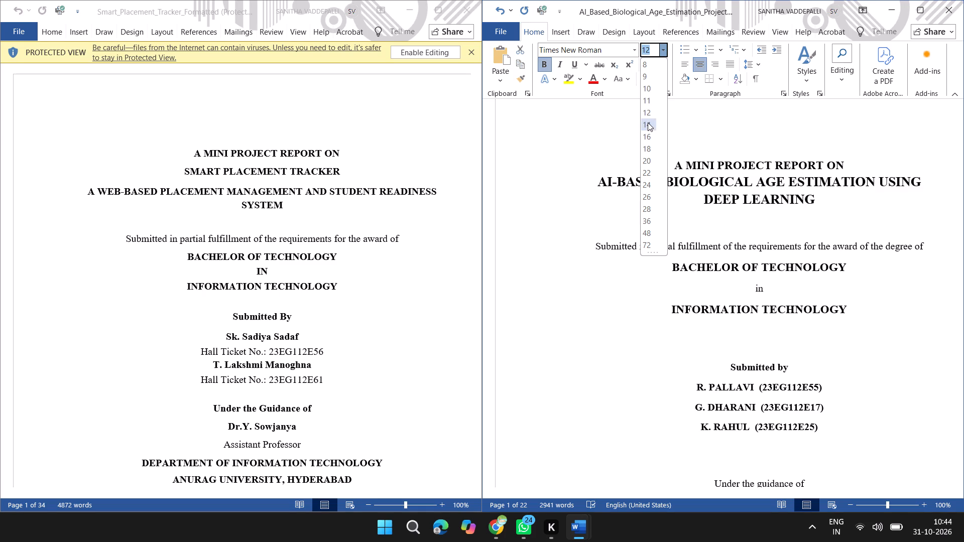
left_click(648, 122)
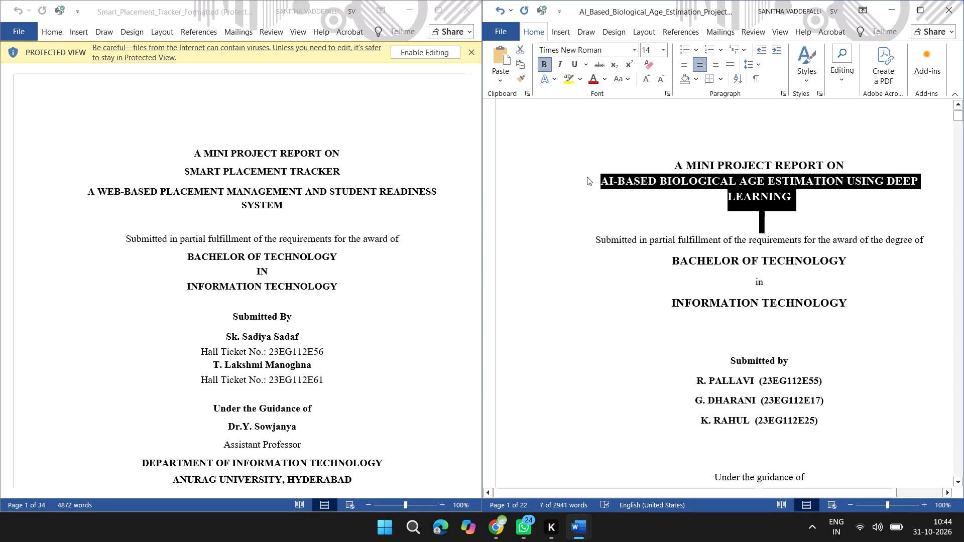
left_click(582, 163)
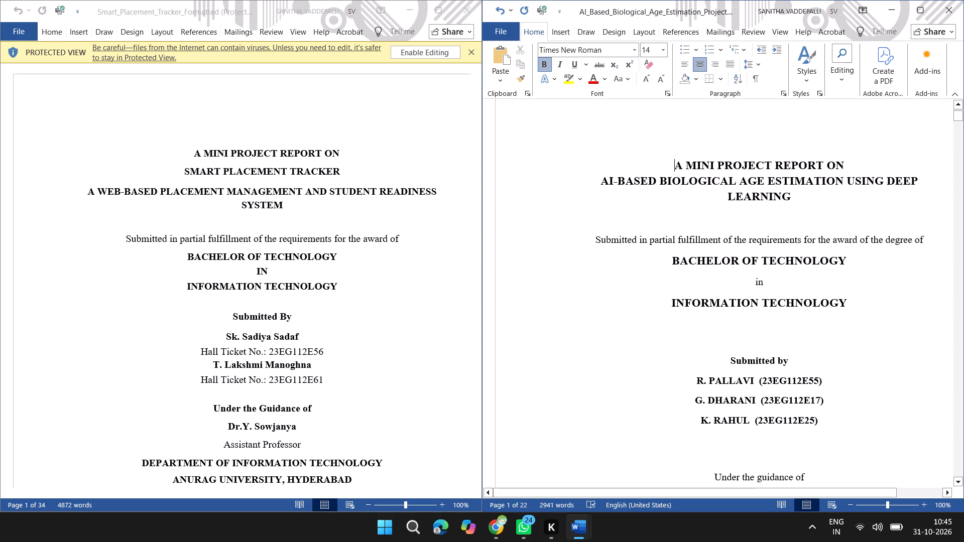
Shorten the cover's submission line so that it ends with "for the award of", removing the mention of the degree.
left_click(913, 238)
key("BackSpace")
key("BackSpace")
key("BackSpace")
key("BackSpace")
key("BackSpace")
key("BackSpace")
key("BackSpace")
key("BackSpace")
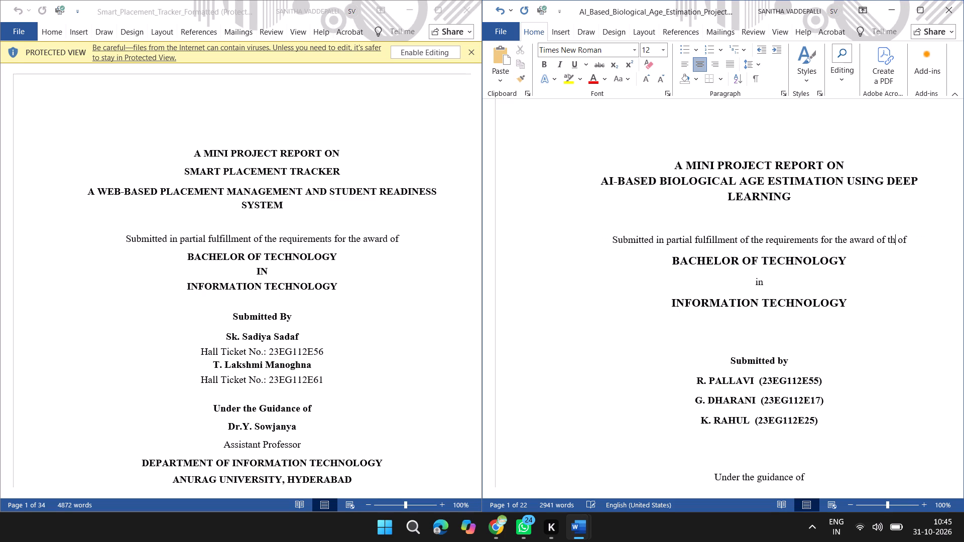
key("BackSpace")
key("BackSpace")
key("BackSpace")
key("BackSpace")
key("BackSpace")
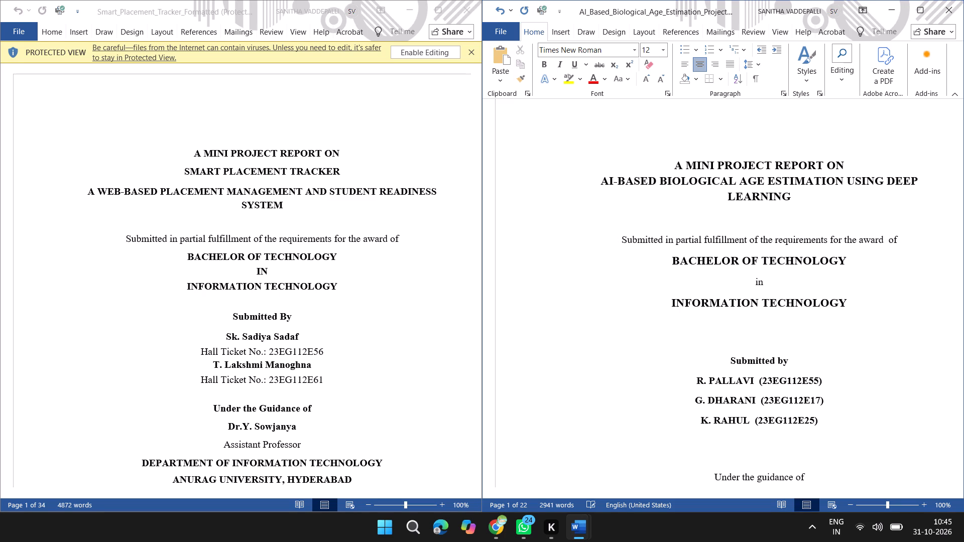
key("BackSpace")
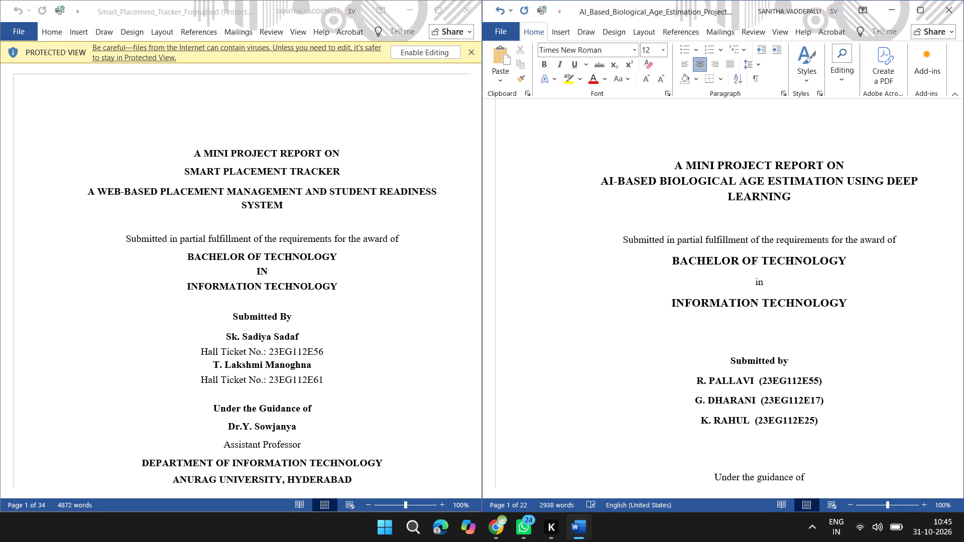
Replace "in" between "BACHELOR OF TECHNOLOGY" and "INFORMATION TECHNOLOGY" with "IN".
scroll(913, 238, "down", 1)
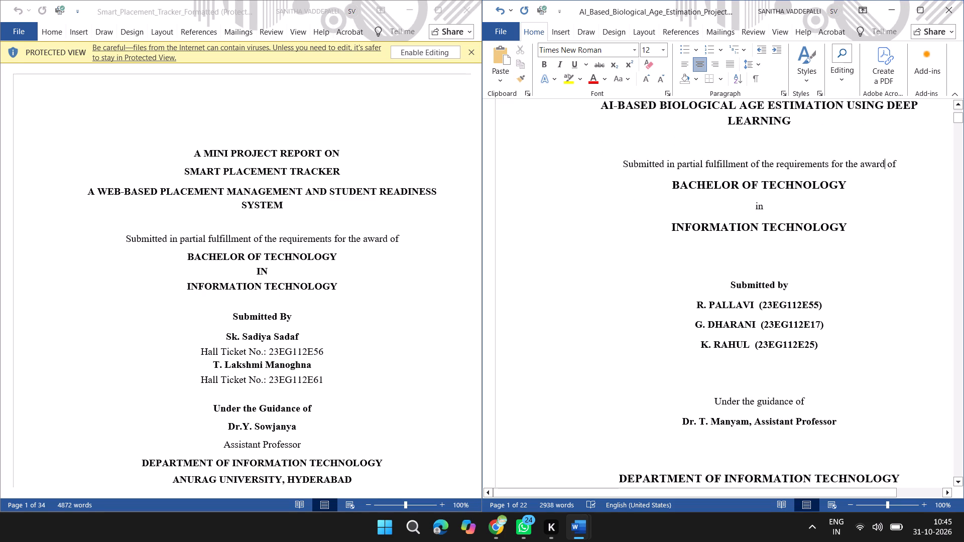
left_click(767, 204)
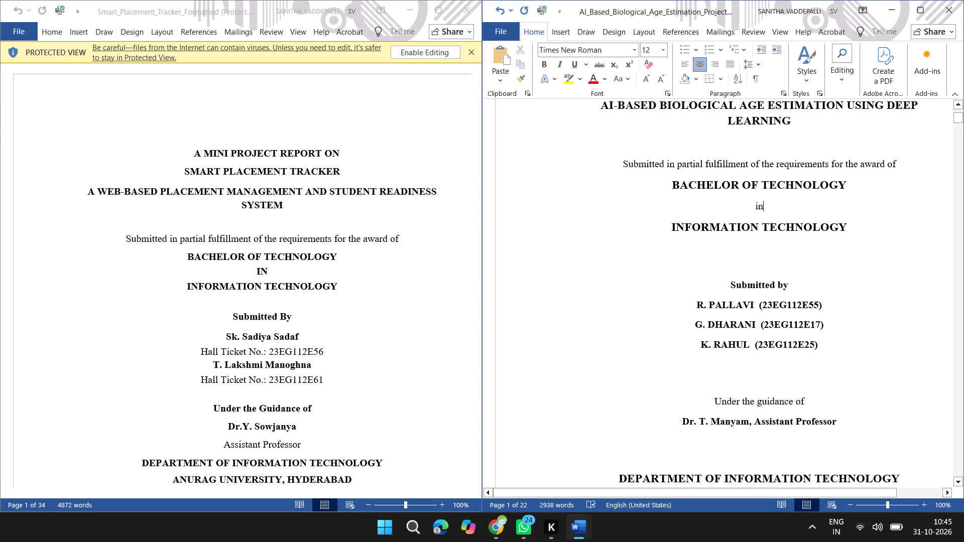
key("BackSpace")
key("BackSpace")
type("IN")
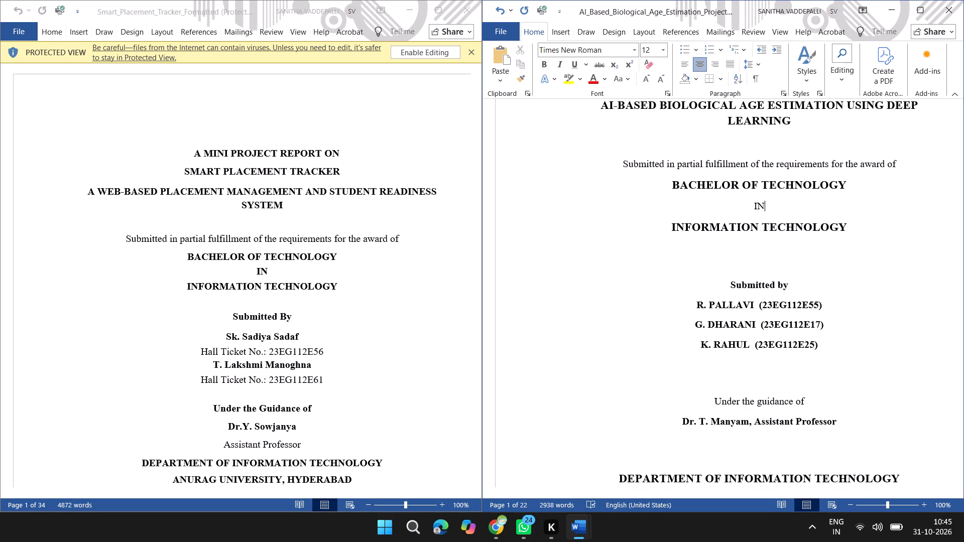
Make the word "IN" between "BACHELOR OF TECHNOLOGY" and "INFORMATION TECHNOLOGY" on the cover bold.
left_click(544, 65)
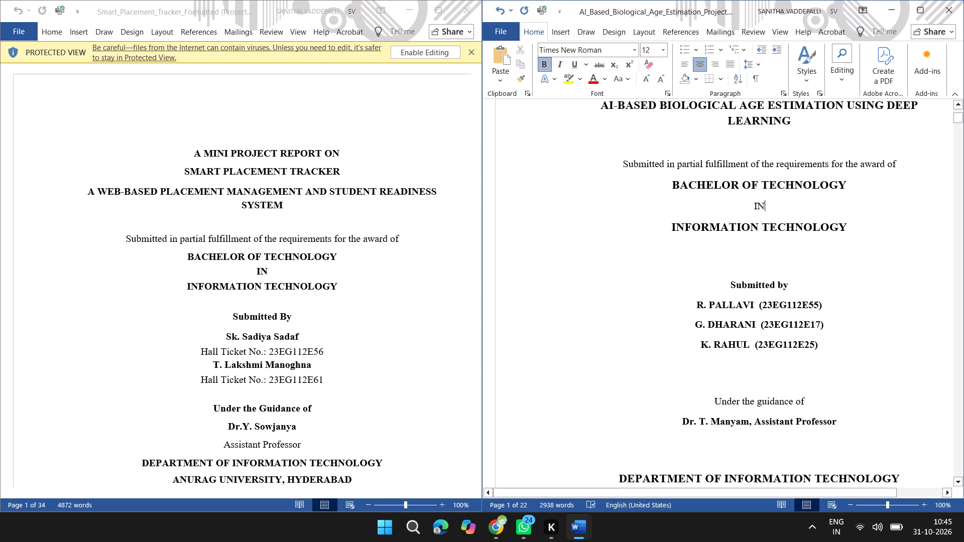
left_click(769, 201)
left_click_drag(769, 201, 754, 205)
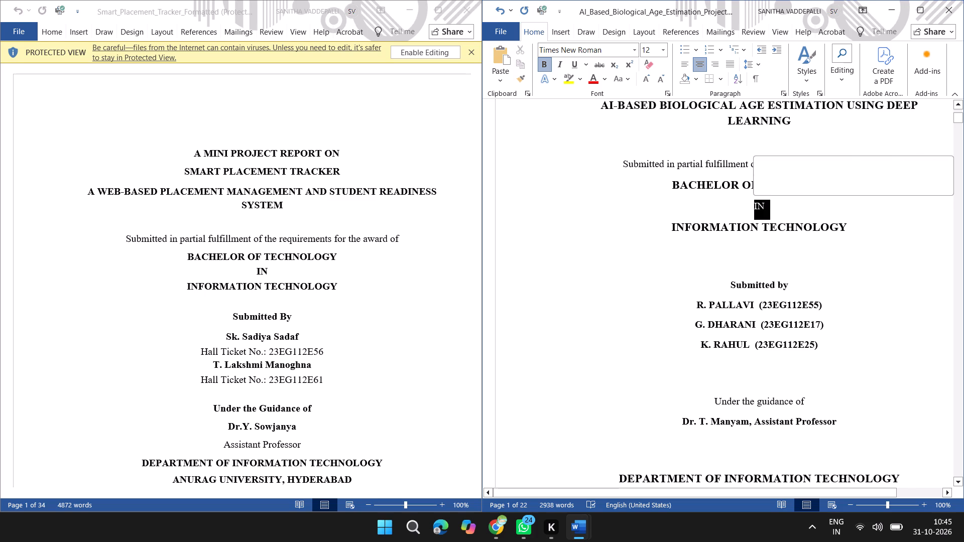
left_click(540, 64)
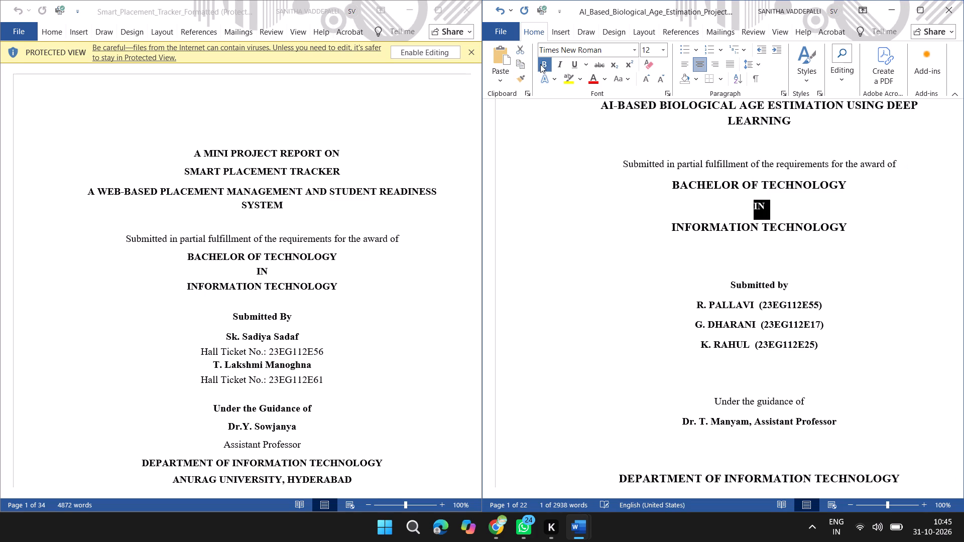
left_click(597, 248)
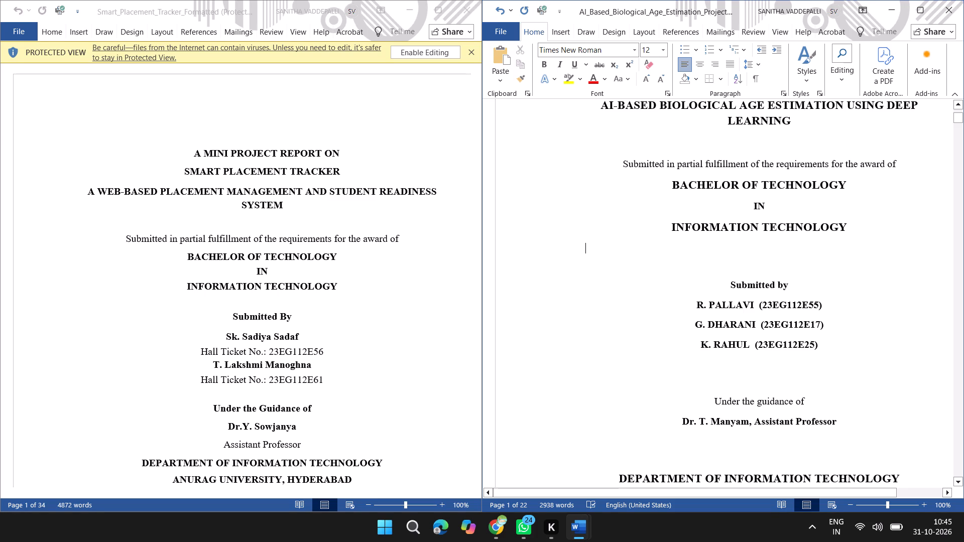
Move "Assistant Professor" onto its own line below the guide's name on the cover and remove the comma after the name.
scroll(740, 285, "down", 1)
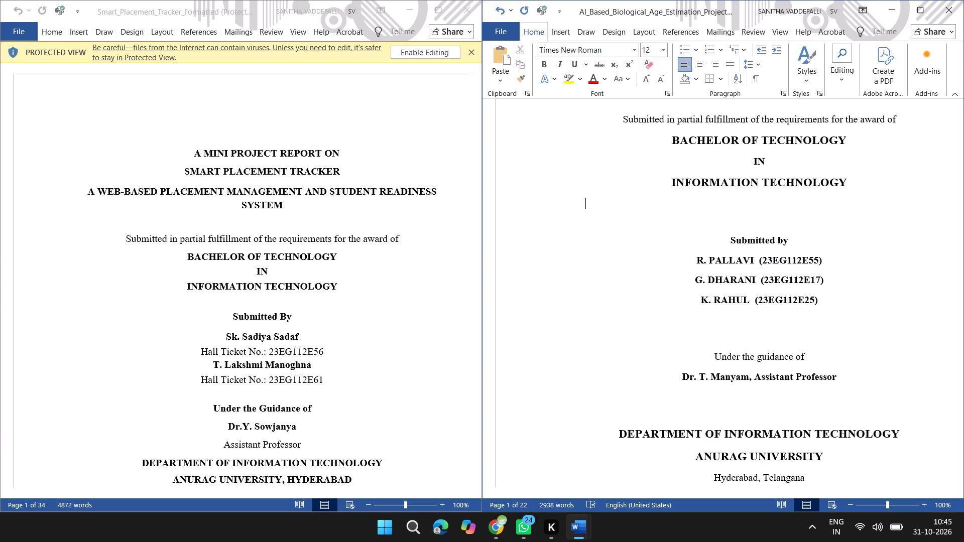
scroll(740, 285, "down", 1)
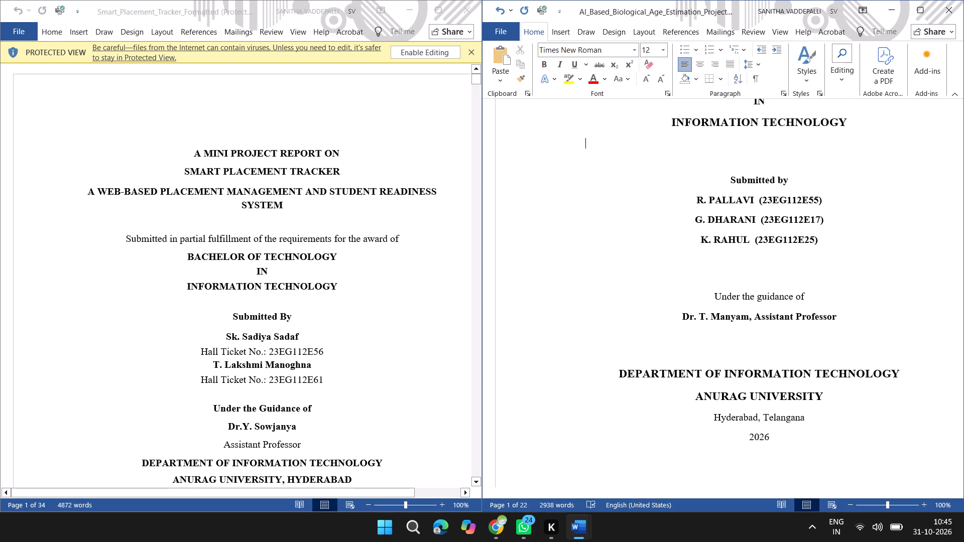
scroll(395, 328, "down", 1)
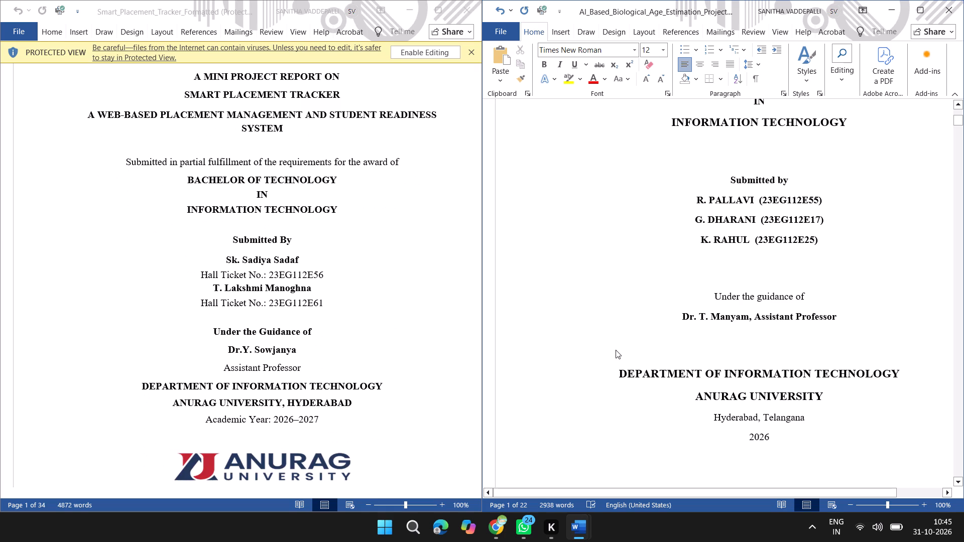
left_click(753, 316)
key("Return")
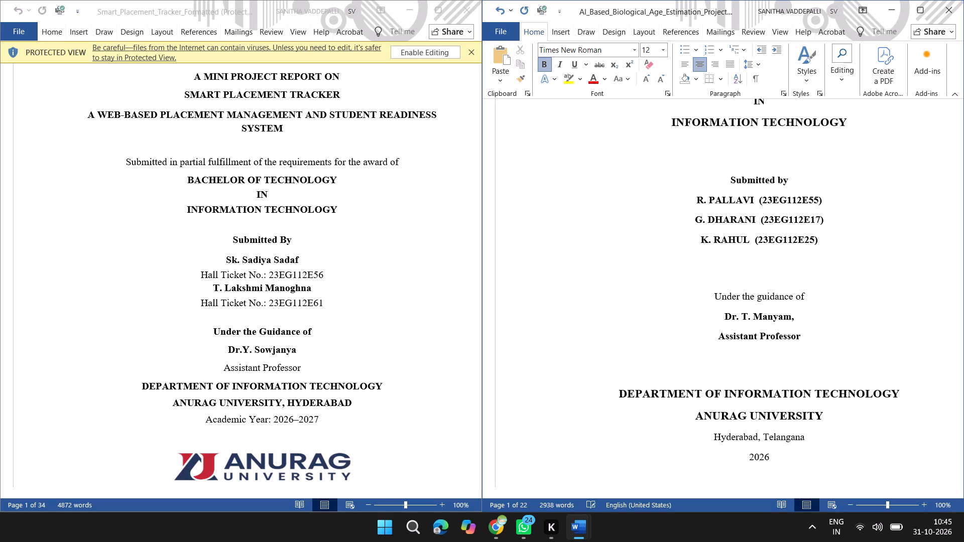
left_click(801, 316)
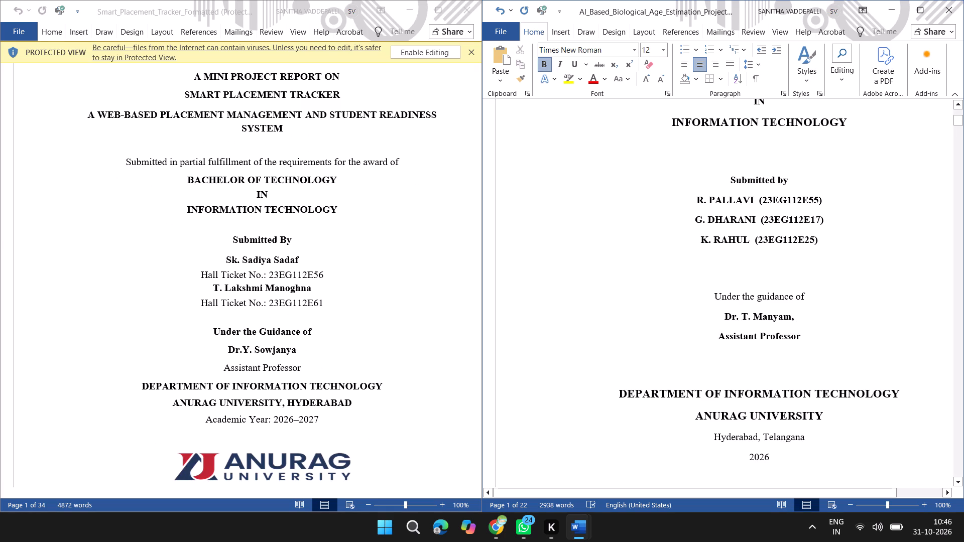
key("BackSpace")
key("BackSpace")
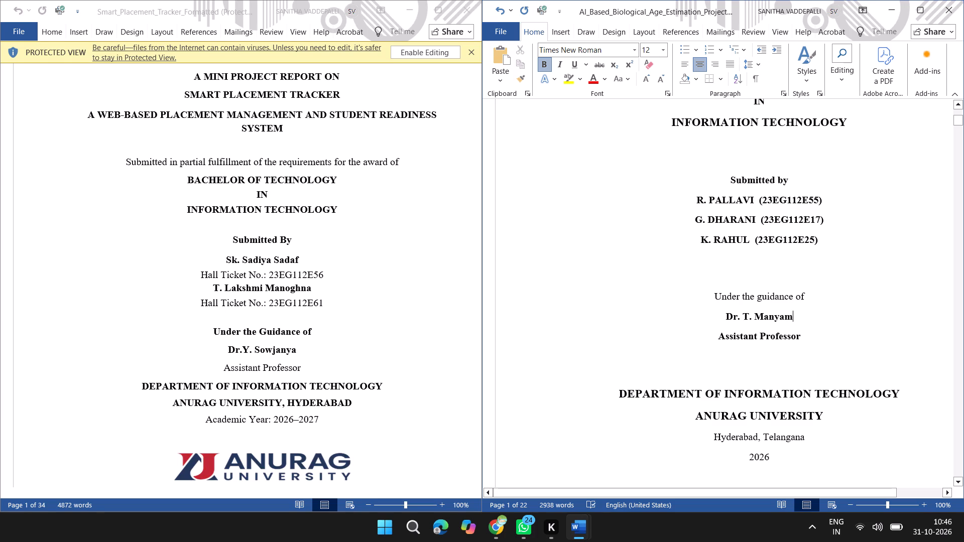
Capitalize the second word of the cover's "Submitted by" heading so that it reads "Submitted By".
left_click(783, 180)
key("BackSpace")
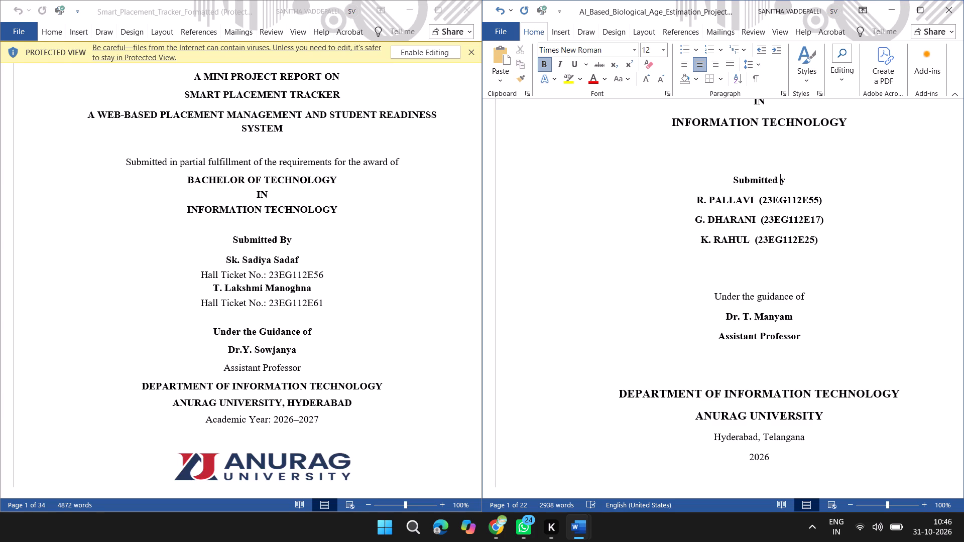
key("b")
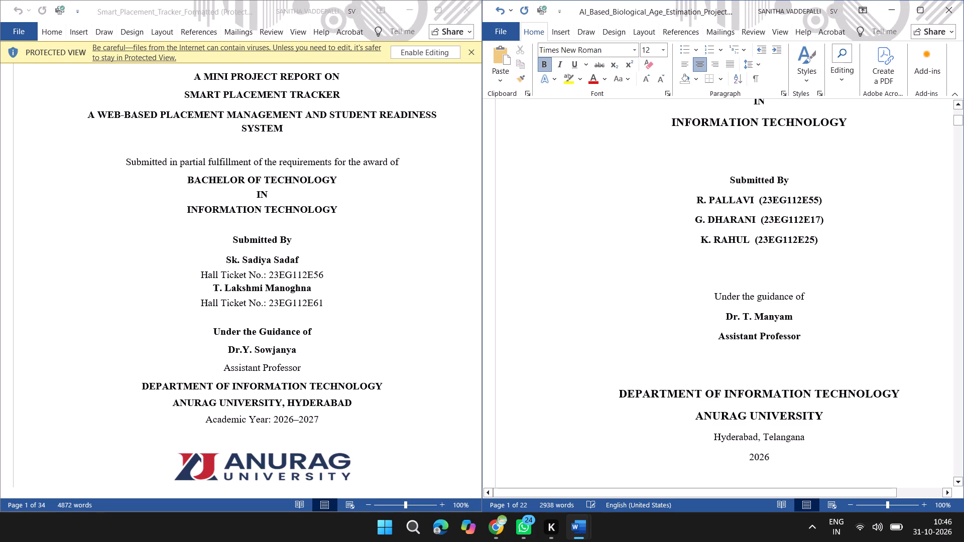
Reduce the gap between "INFORMATION TECHNOLOGY" and "Submitted By" on the cover to a single blank line.
left_click(730, 158)
key("BackSpace")
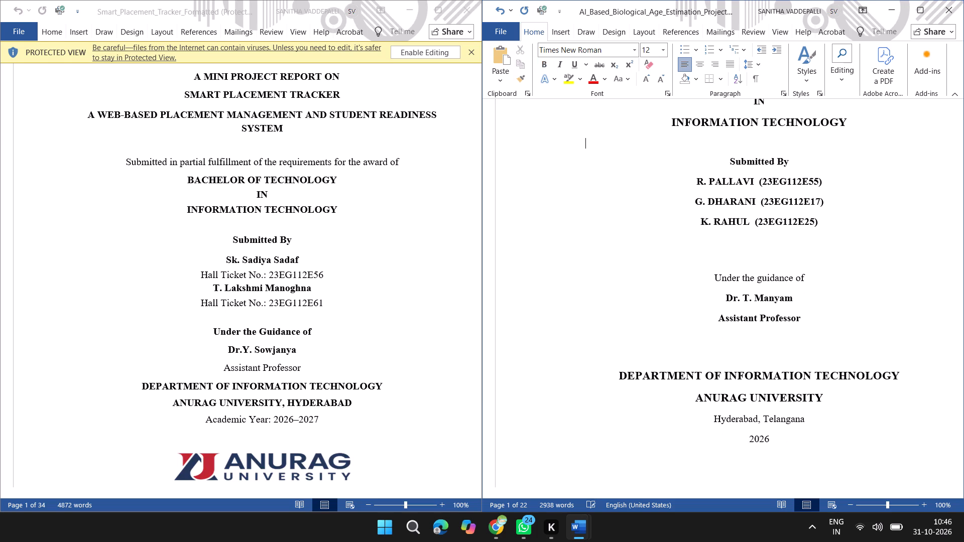
key("BackSpace")
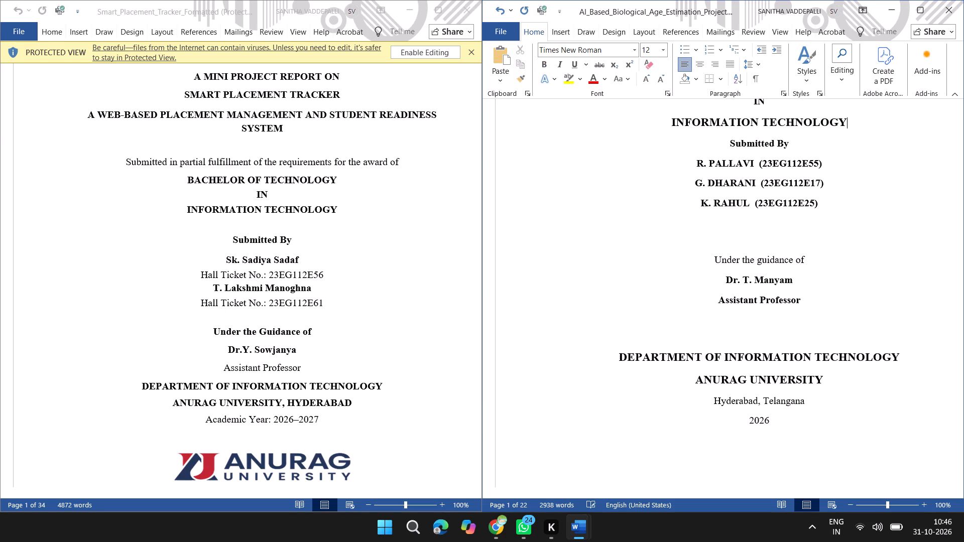
key("Return")
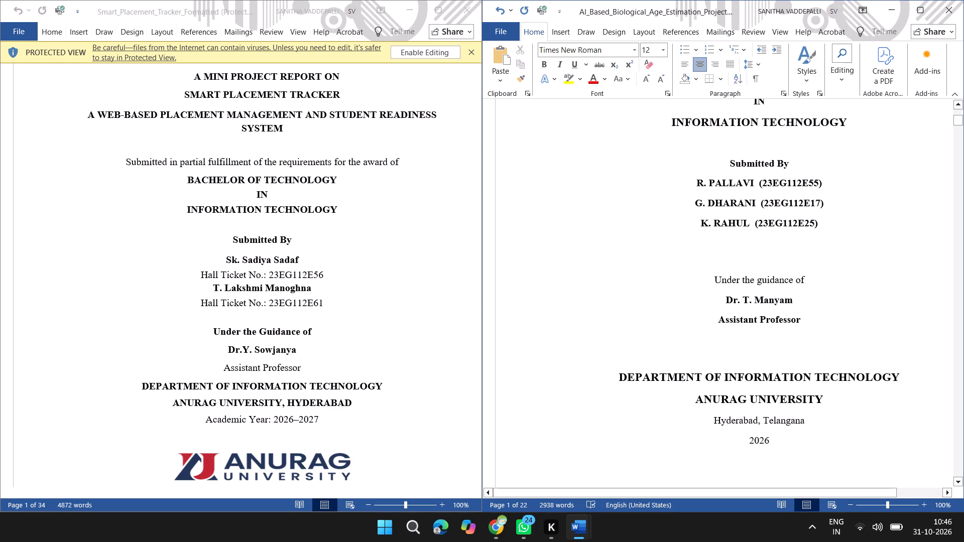
Remove one blank line between the last student's entry and "Under the guidance of" on the cover.
left_click(712, 253)
key("BackSpace")
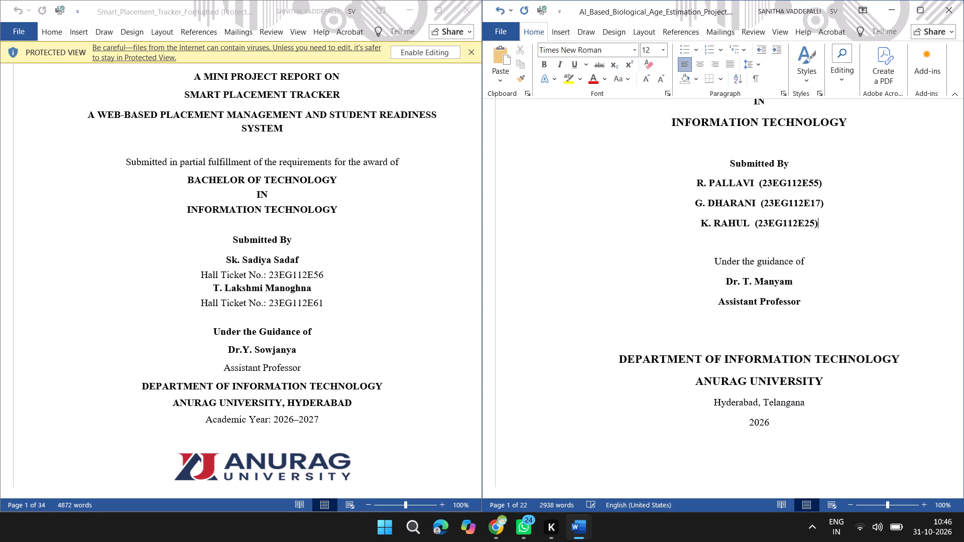
Make the cover's guidance line bold and capitalise it as "Under the Guidance of".
left_click(807, 258)
left_click_drag(807, 258, 715, 262)
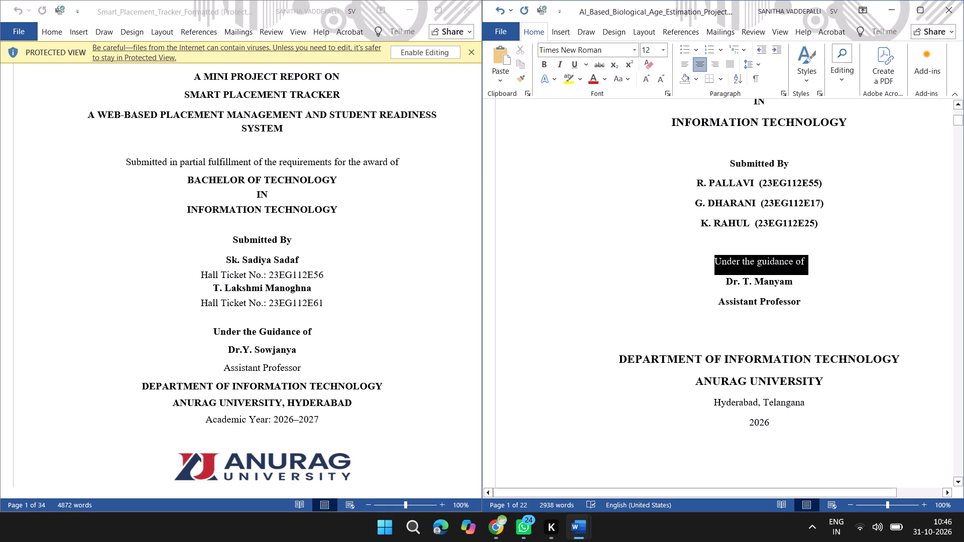
left_click_drag(715, 262, 713, 262)
left_click(542, 63)
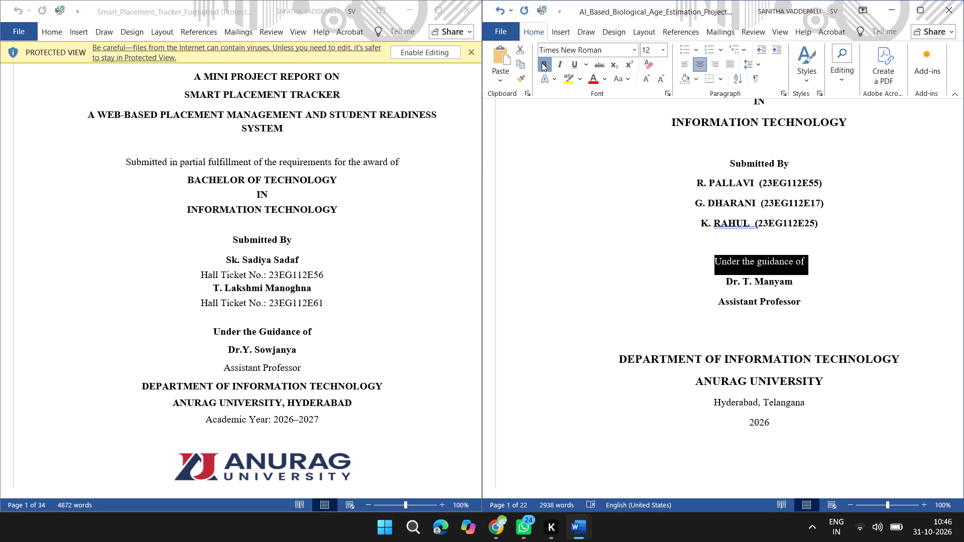
left_click(766, 264)
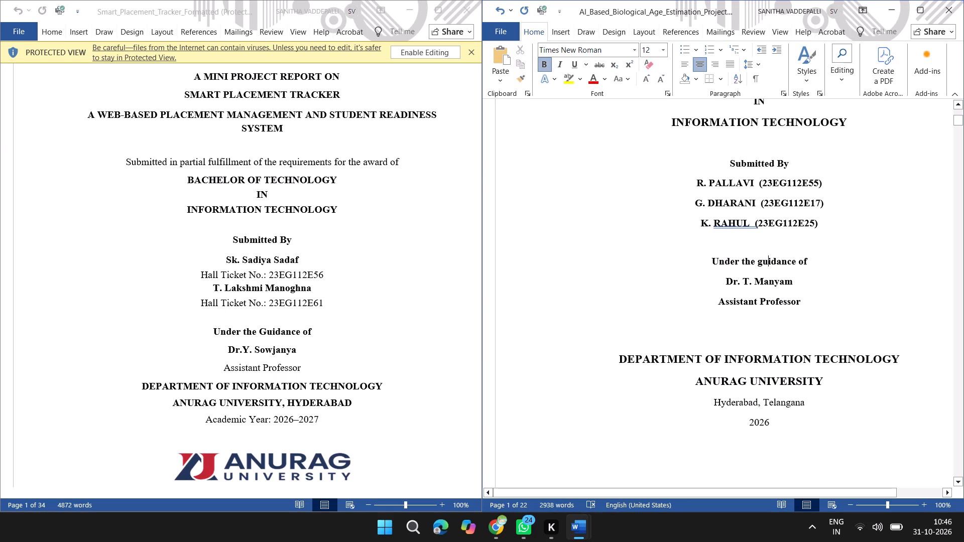
left_click(763, 262)
key("BackSpace")
key("g")
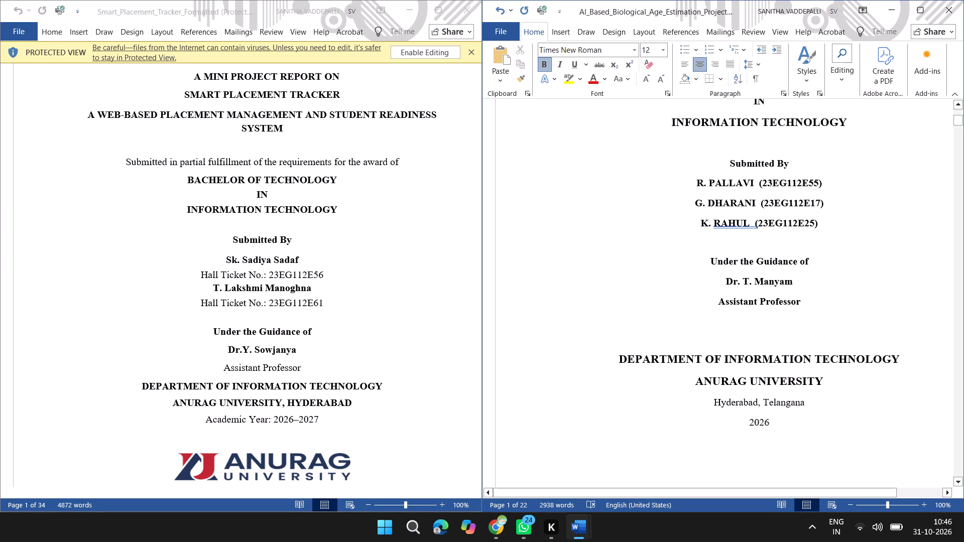
Delete the blank lines between "Assistant Professor" and "DEPARTMENT OF INFORMATION TECHNOLOGY".
left_click(643, 348)
key("BackSpace")
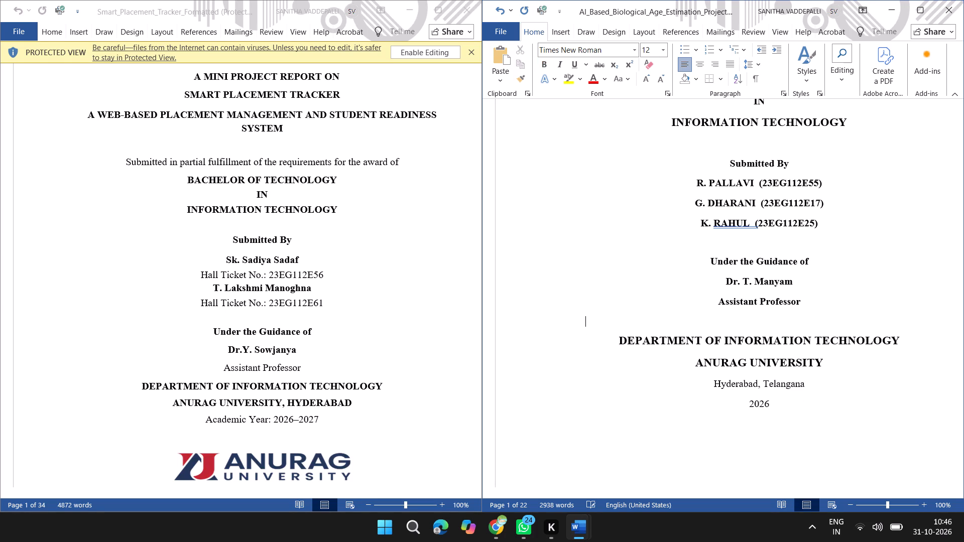
key("BackSpace")
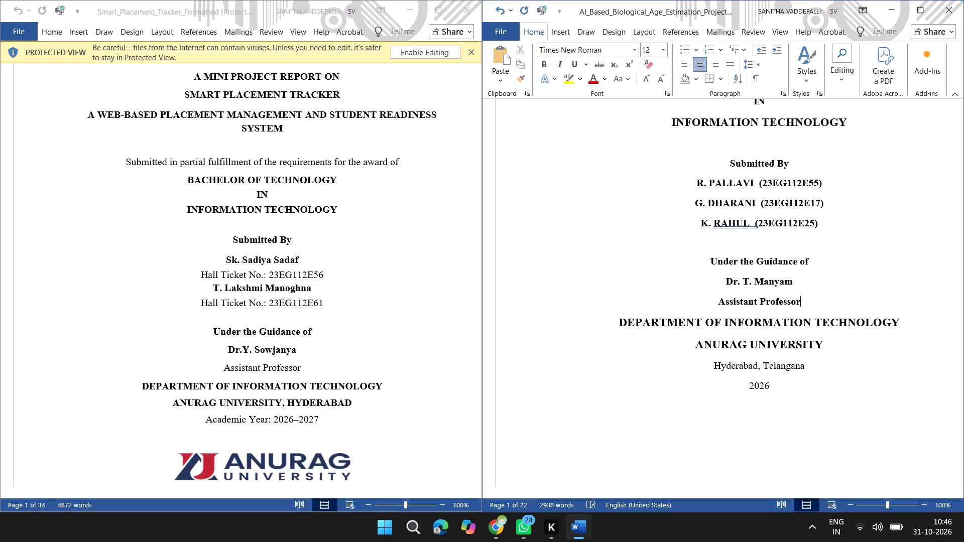
Remove the bold formatting from "Assistant Professor" under the guide's name.
left_click(808, 297)
left_click_drag(808, 297, 712, 309)
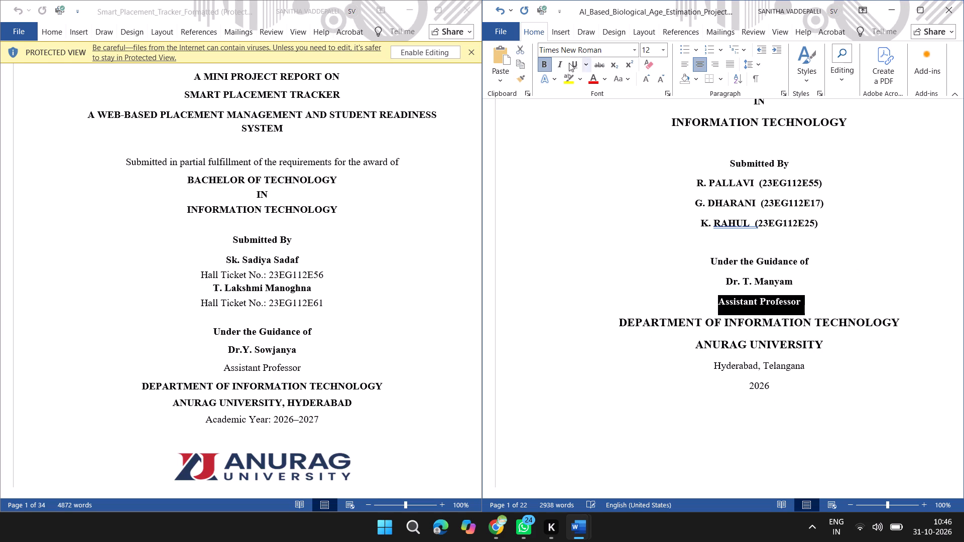
left_click(538, 60)
left_click(614, 262)
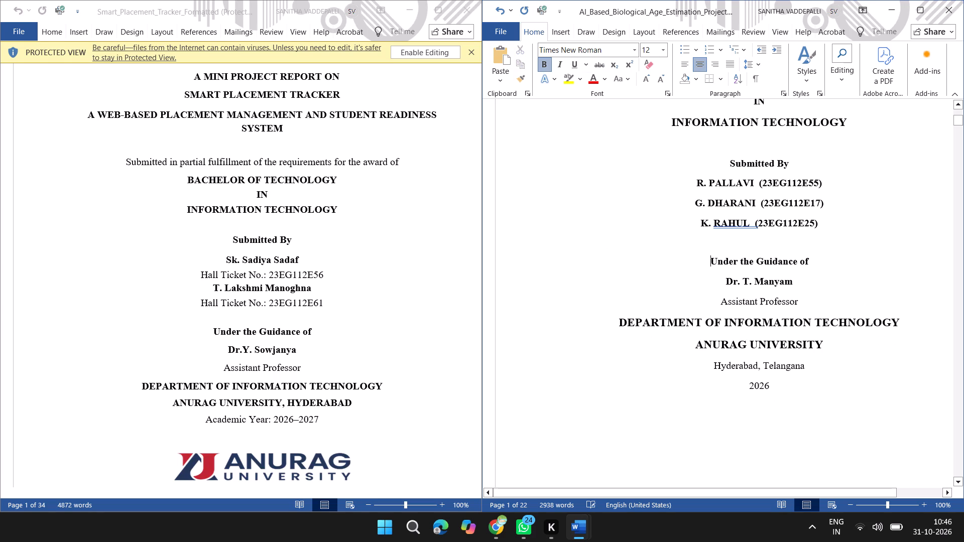
Extend the university line on the cover to read "ANURAG UNIVERSITY,HYDERABAD".
left_click(822, 346)
key("comma")
type("HYDERABAD")
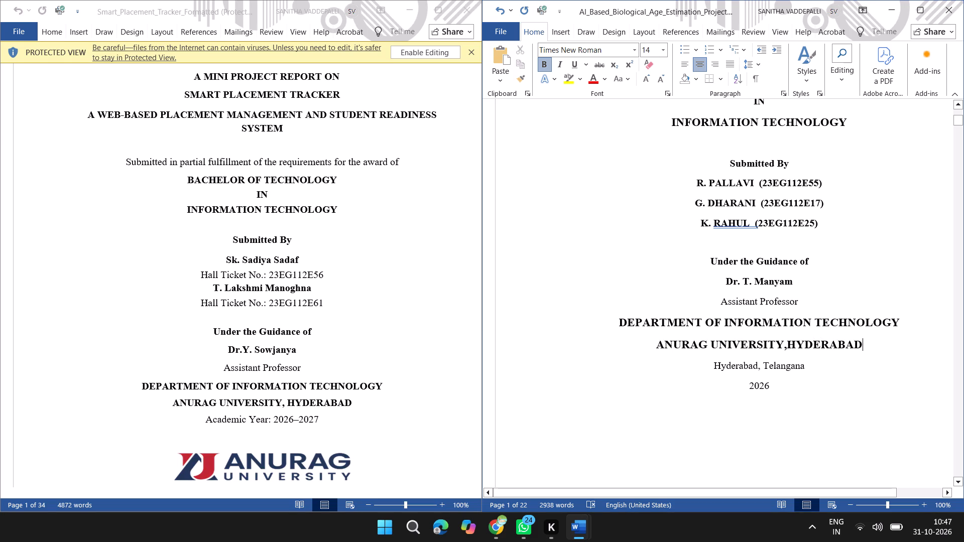
Delete the "Hyderabad, Telangana" line beneath the university name.
left_click(821, 367)
left_click_drag(821, 367, 731, 367)
key("BackSpace")
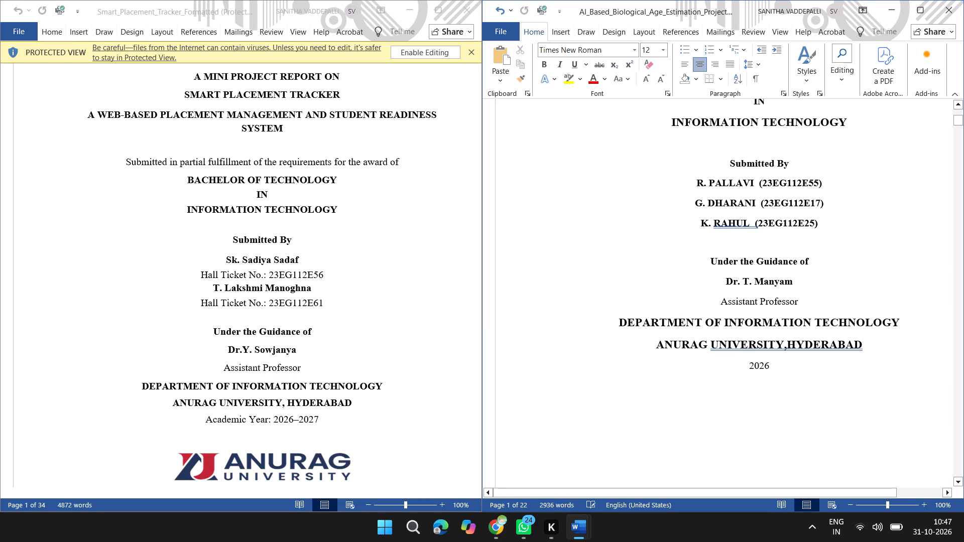
Expand the year line at the bottom of the cover to read "Academic Year: 2026-2027".
key("shift+a")
type("ca")
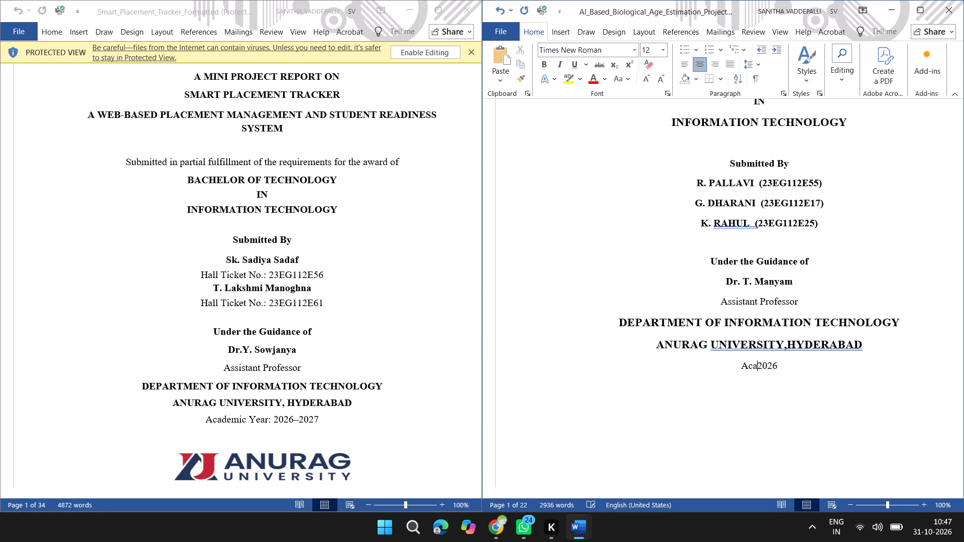
type("demic")
key("space")
type("Year")
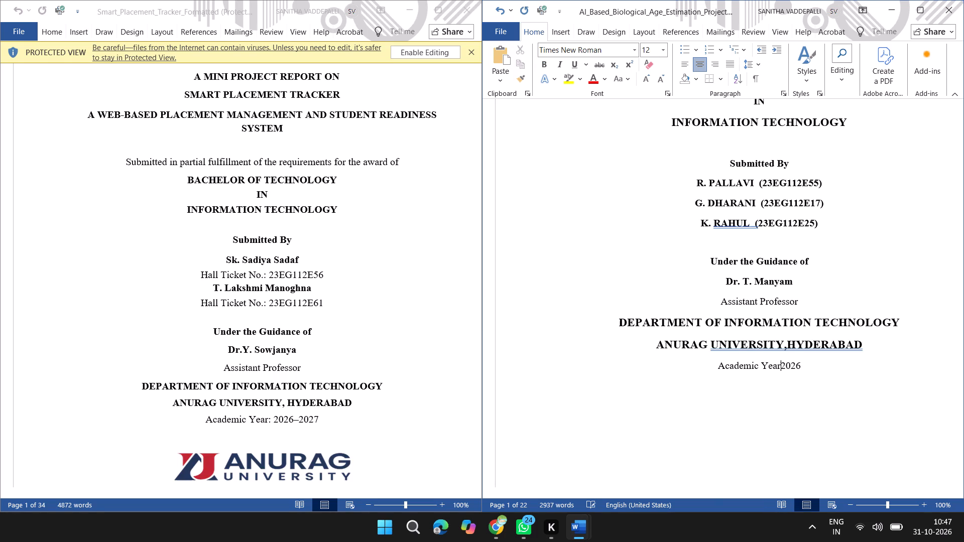
key("shift+colon")
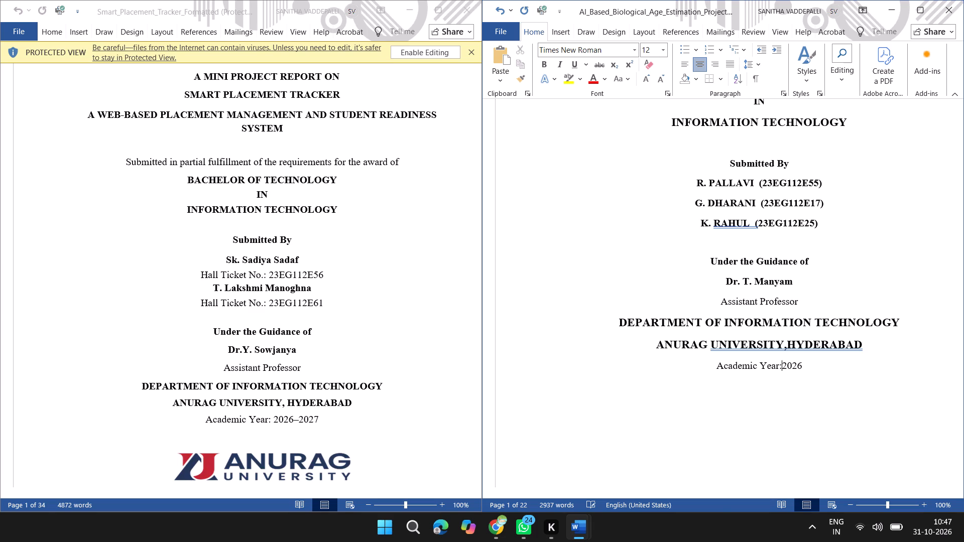
key("space")
key("Right")
key("Right")
key("Right")
key("Right")
type("-2027")
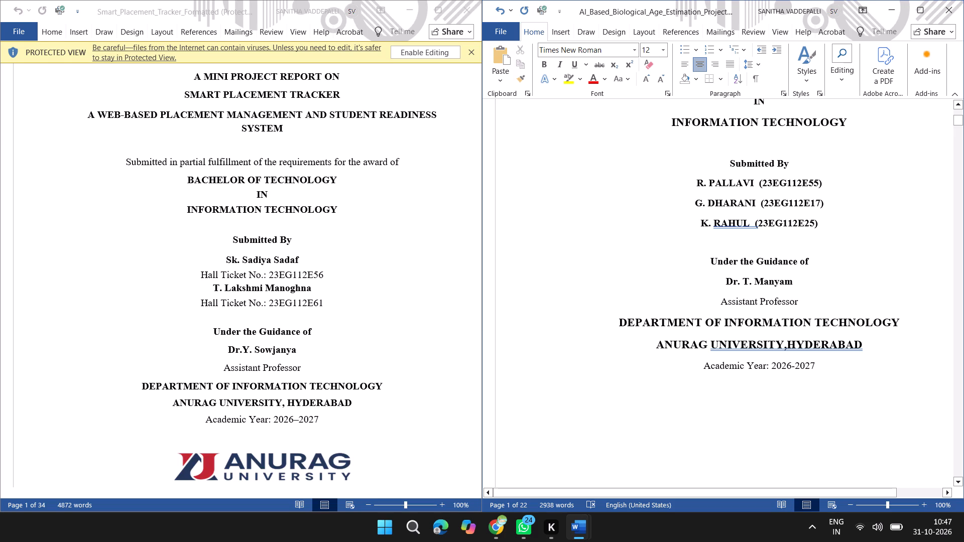
Copy the Anurag University logo from the Smart Placement Tracker cover and paste it after the academic year in the biological age report.
scroll(410, 346, "down", 1)
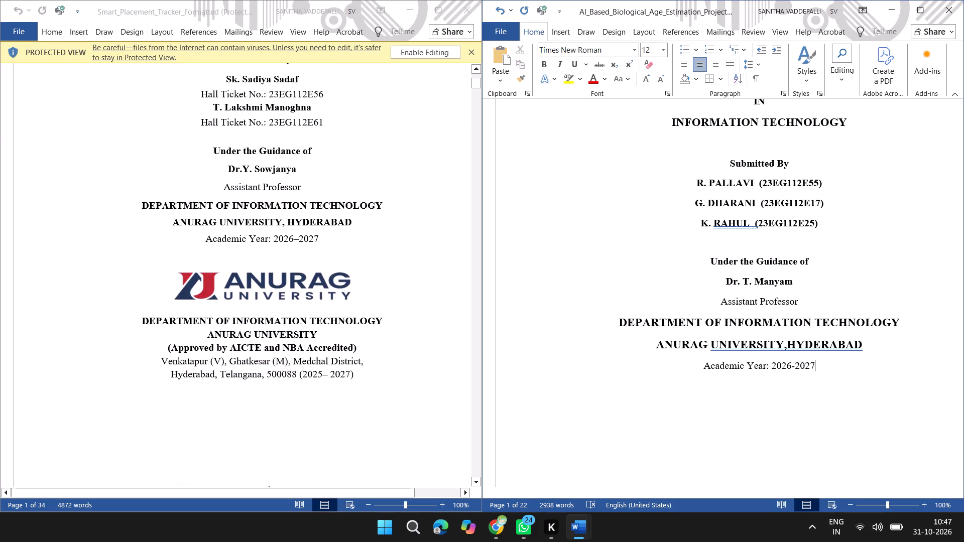
scroll(410, 346, "down", 1)
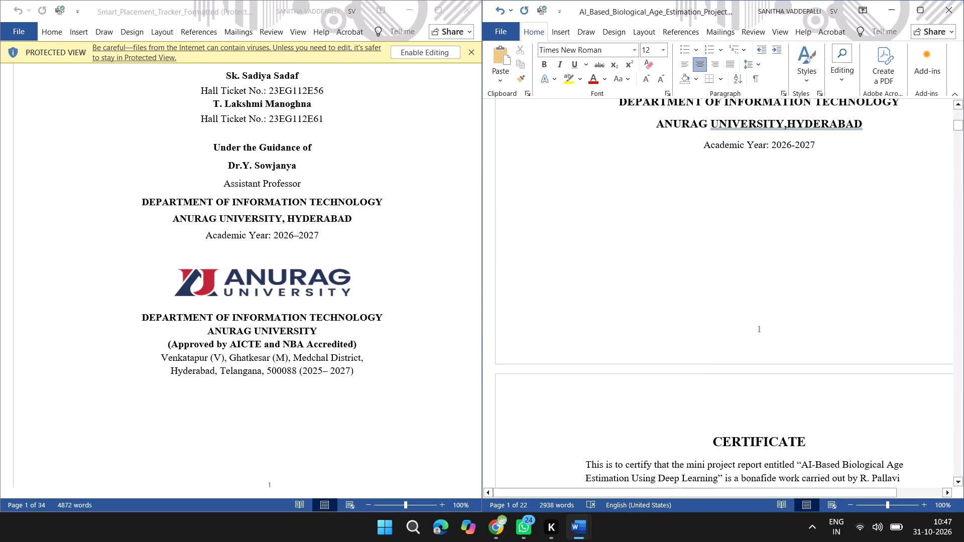
left_click(181, 276)
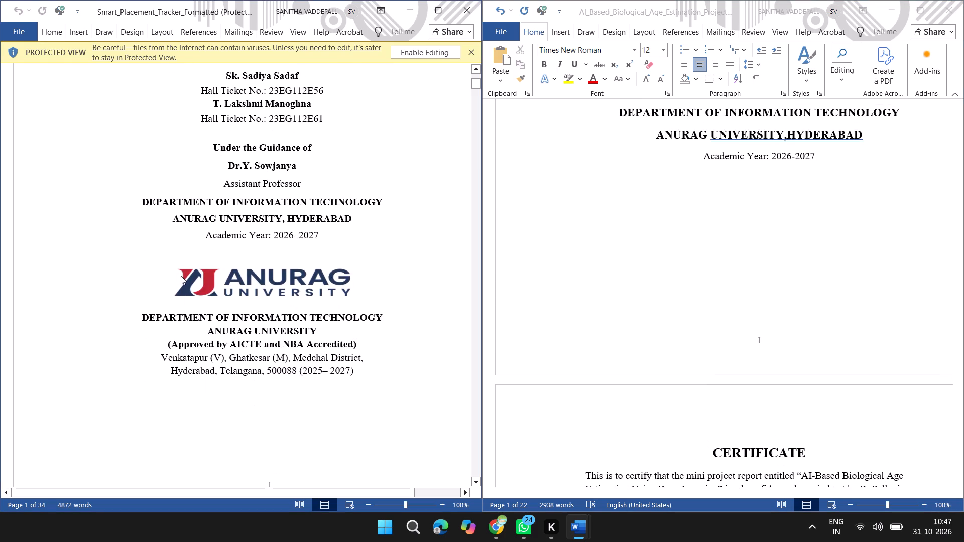
right_click(181, 276)
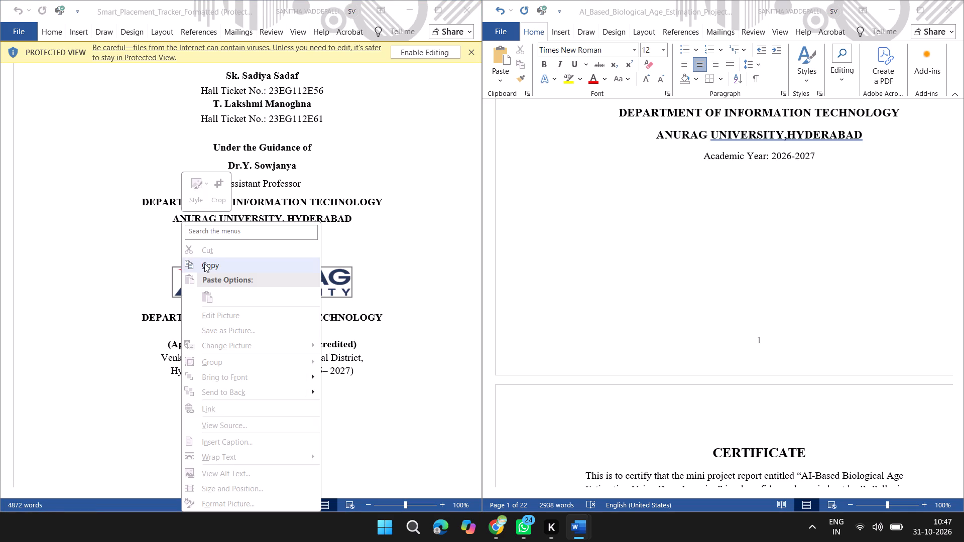
left_click(207, 263)
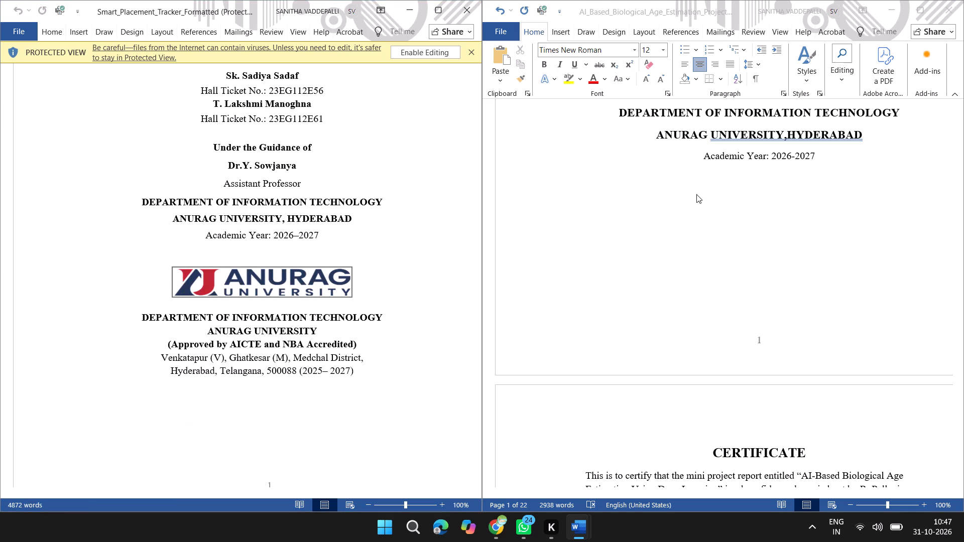
left_click(696, 194)
key("ctrl+v")
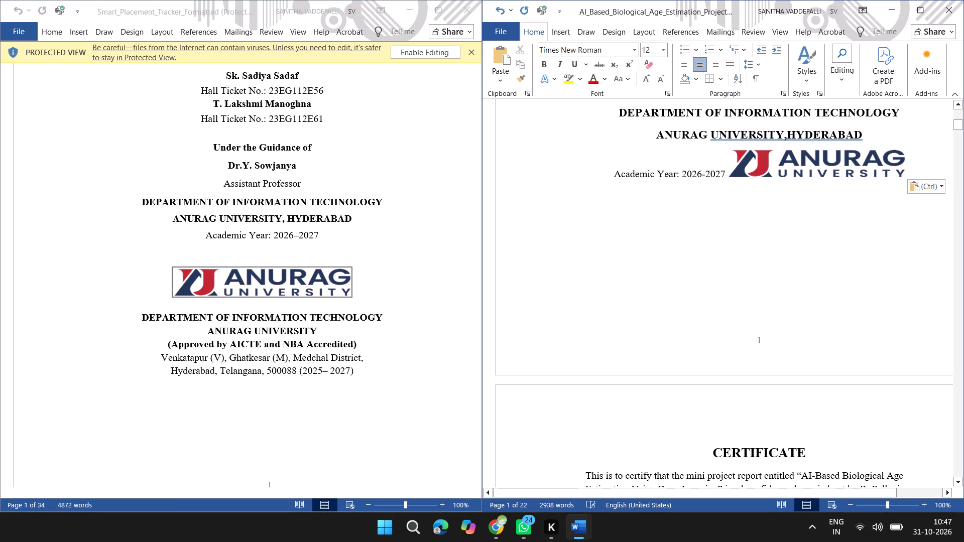
Move the Anurag University logo onto its own line below the academic year on the cover and centre it.
left_click(730, 171)
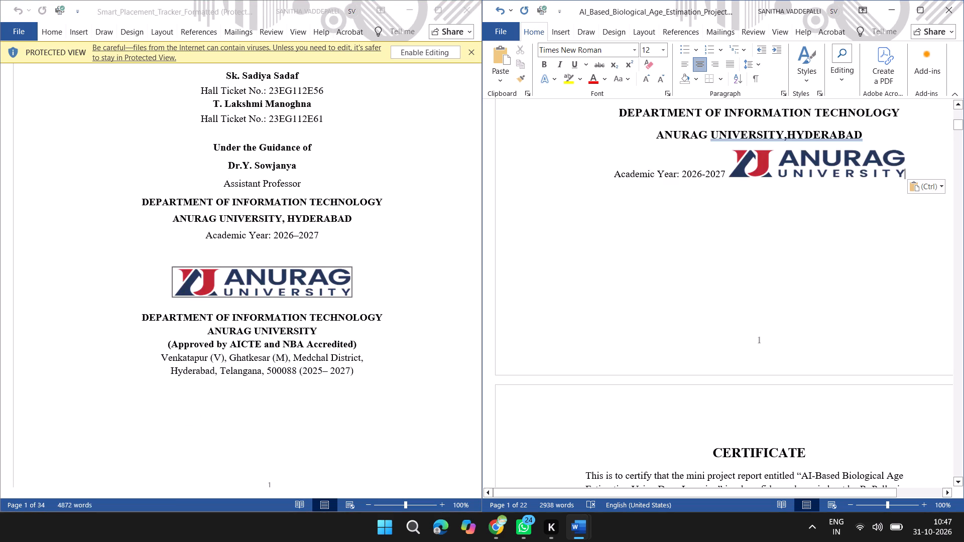
left_click(759, 167)
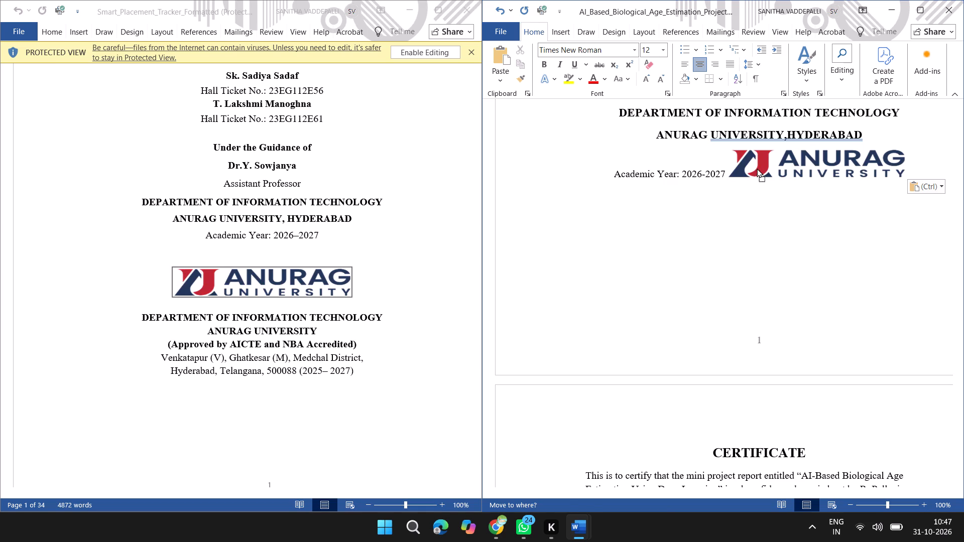
left_click(758, 164)
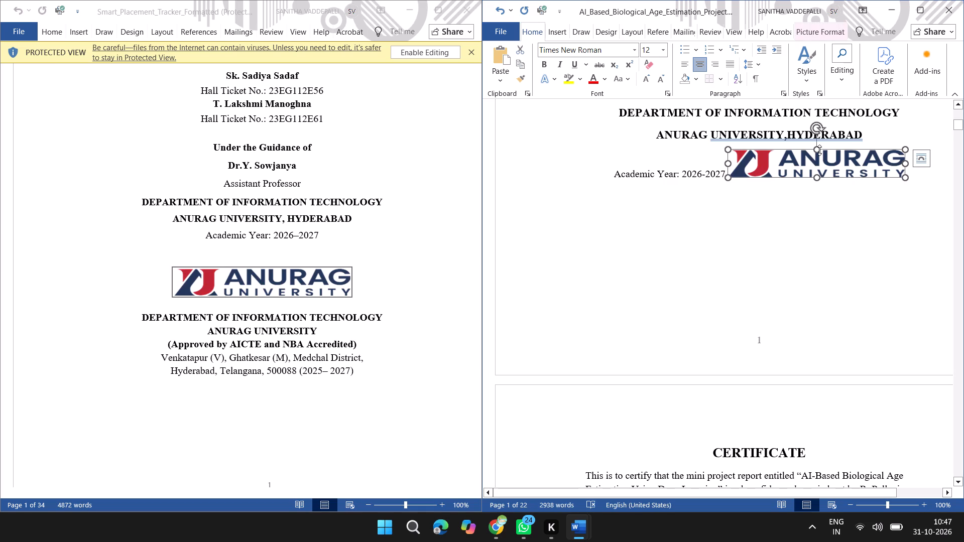
left_click_drag(819, 150, 813, 156)
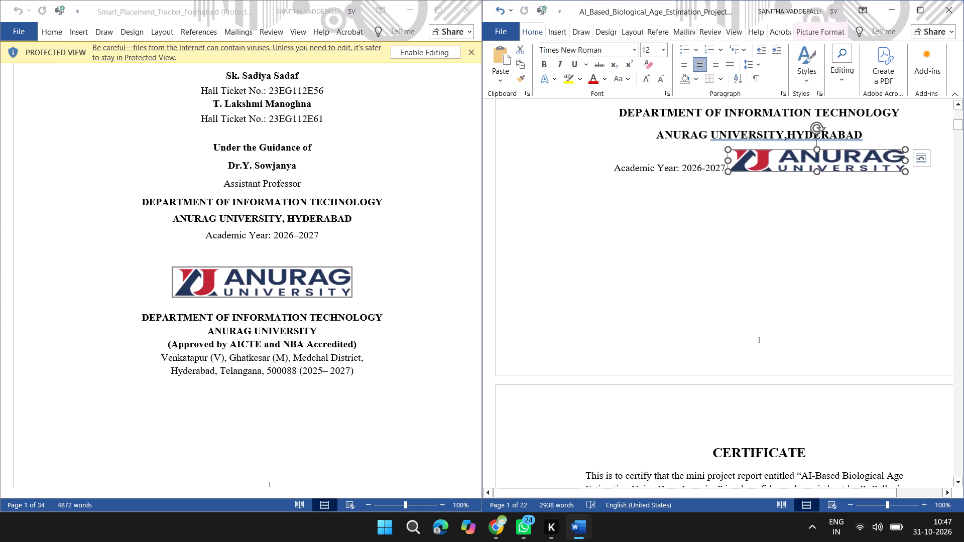
left_click_drag(773, 148, 739, 196)
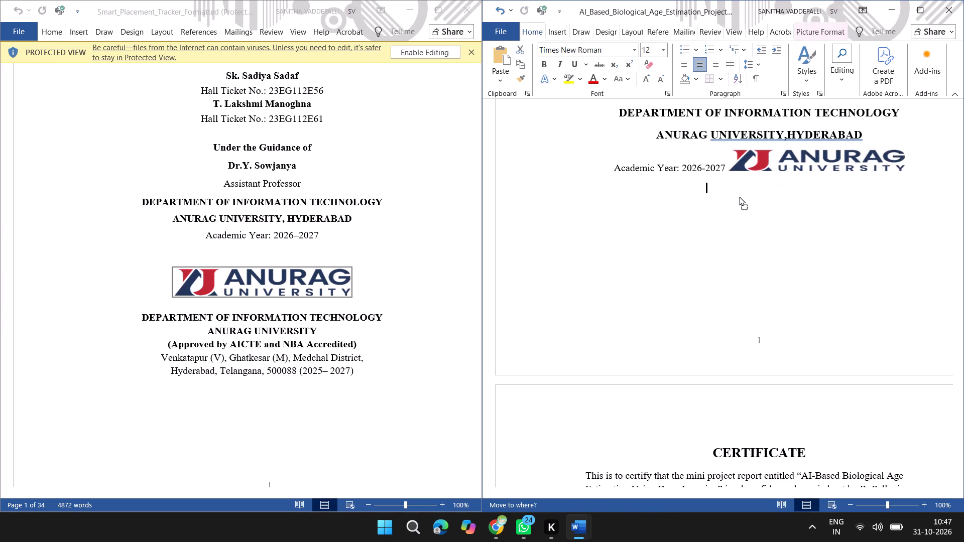
left_click_drag(739, 196, 737, 197)
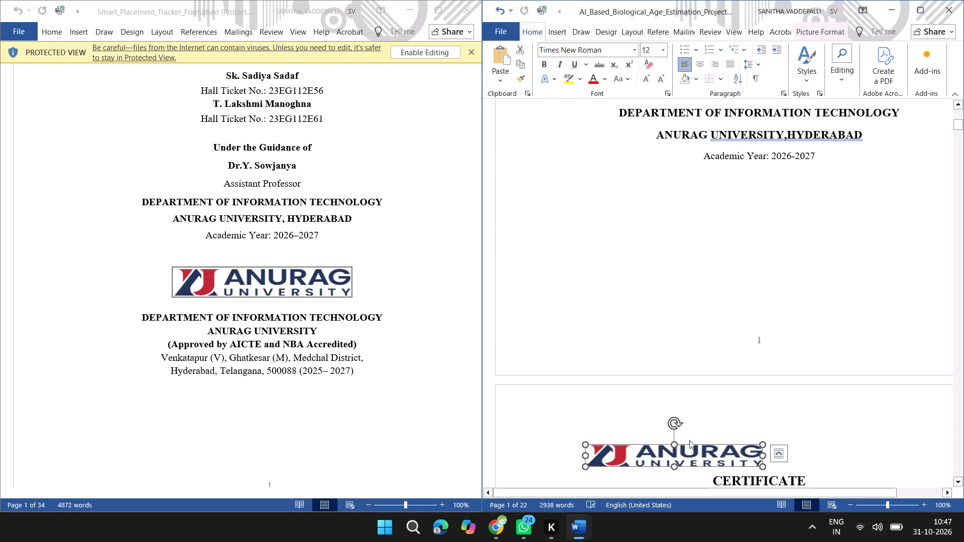
left_click_drag(683, 453, 736, 234)
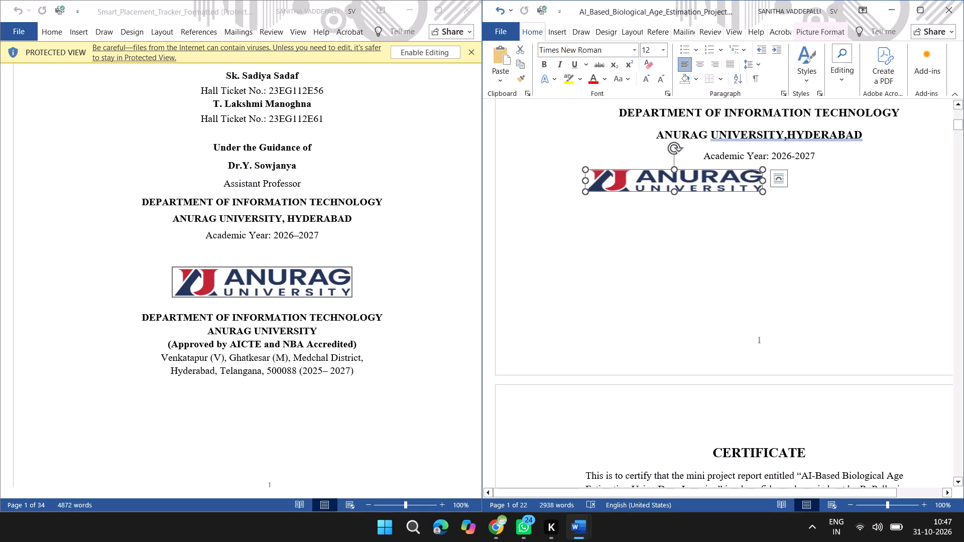
left_click(702, 61)
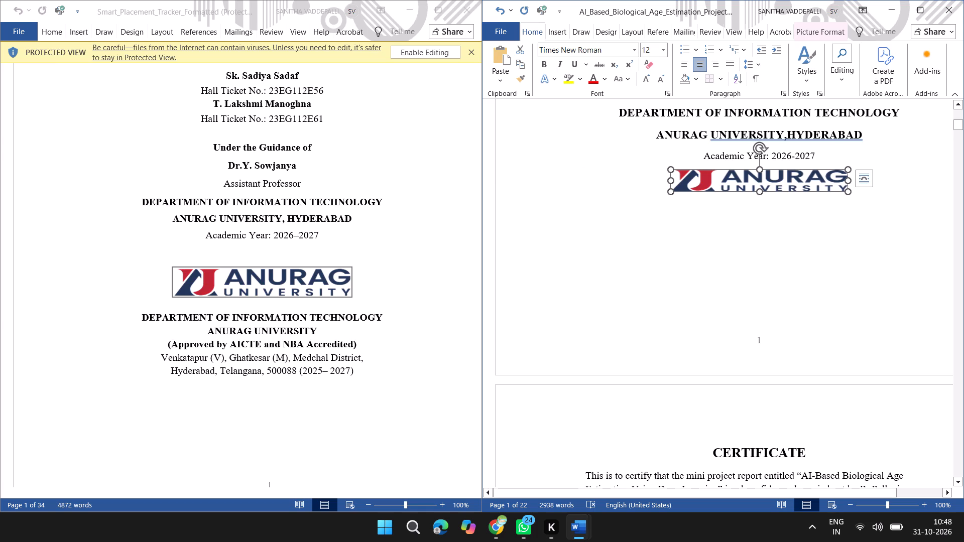
Increase the height of the centred logo below the academic year to restore taller, more natural proportions.
left_click_drag(748, 179, 741, 193)
left_click_drag(758, 193, 759, 206)
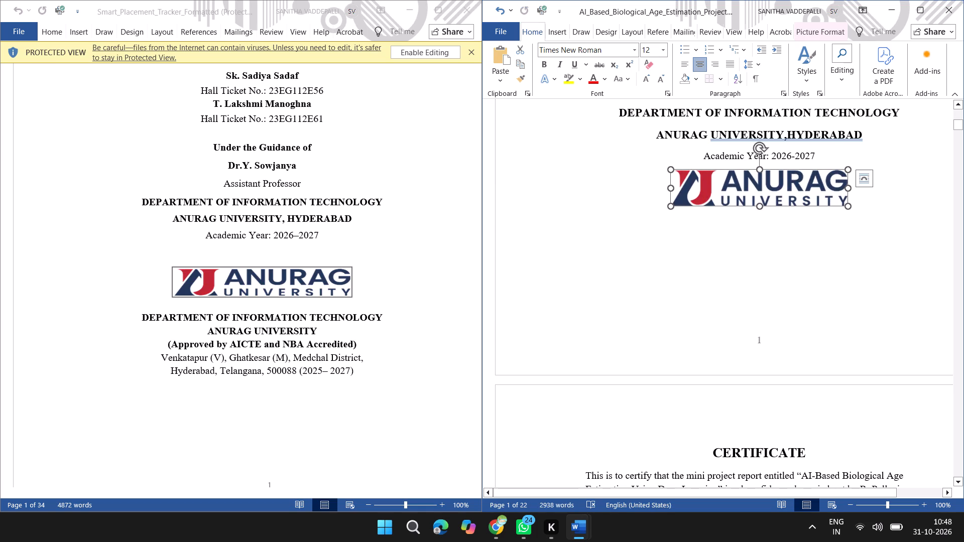
left_click_drag(759, 169, 759, 177)
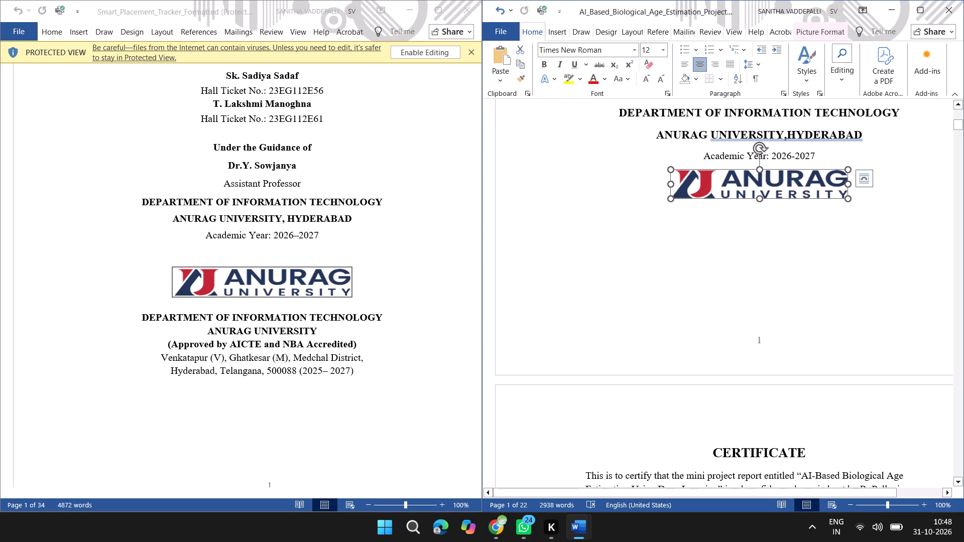
left_click(760, 169)
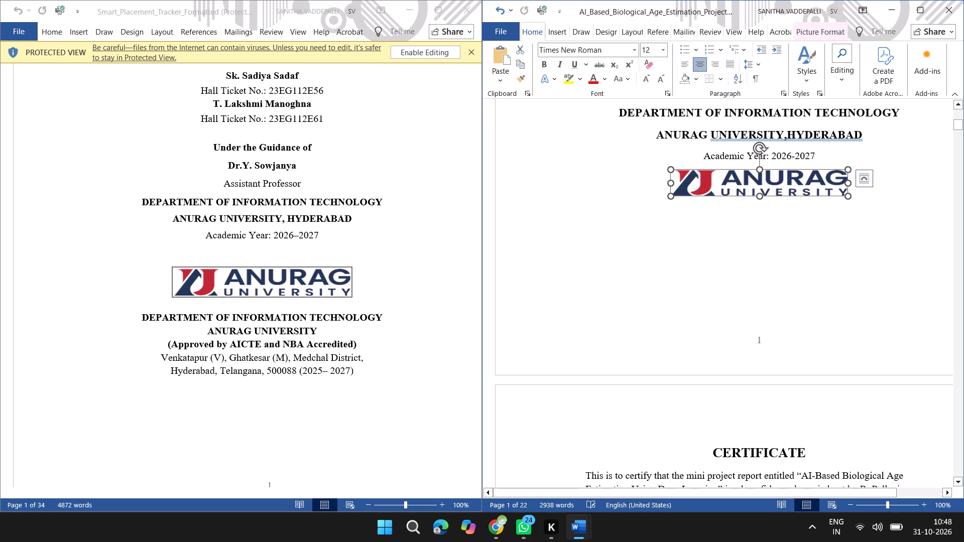
left_click_drag(761, 197, 761, 222)
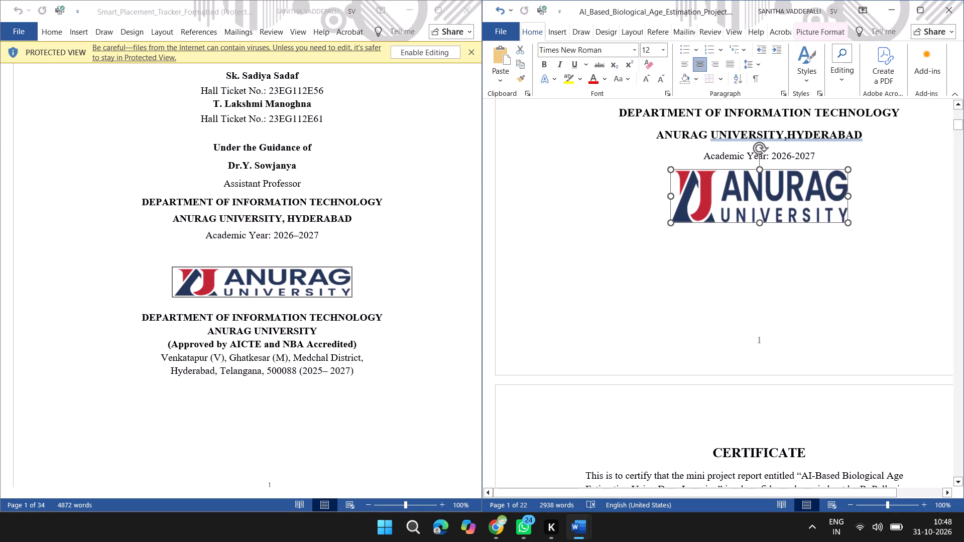
left_click_drag(760, 169, 761, 179)
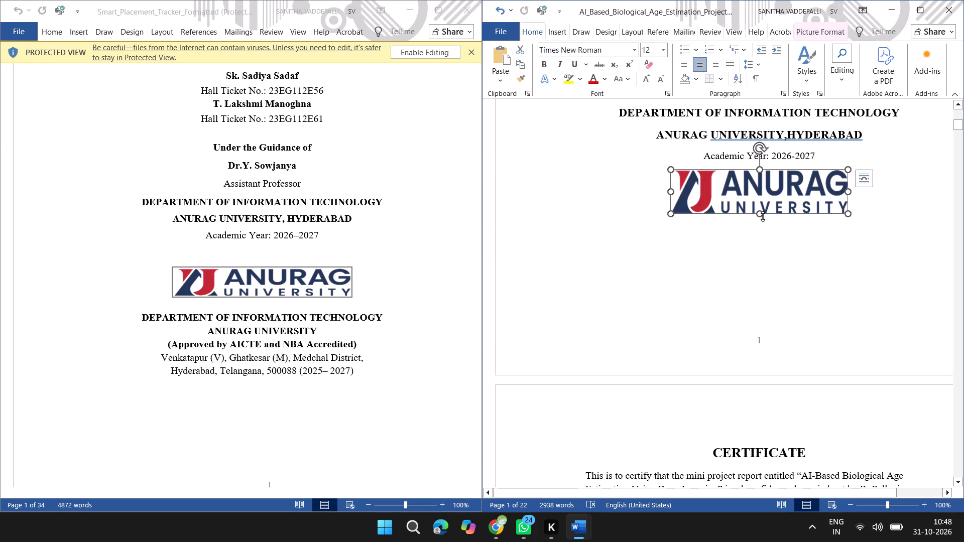
left_click_drag(760, 215, 760, 203)
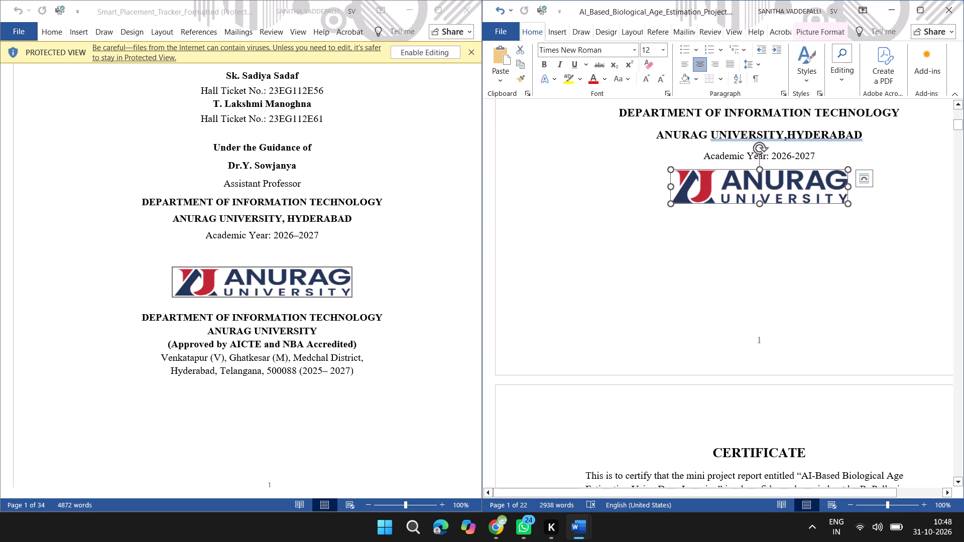
Insert a blank line between the academic year and the logo on the cover.
left_click(824, 153)
key("Return")
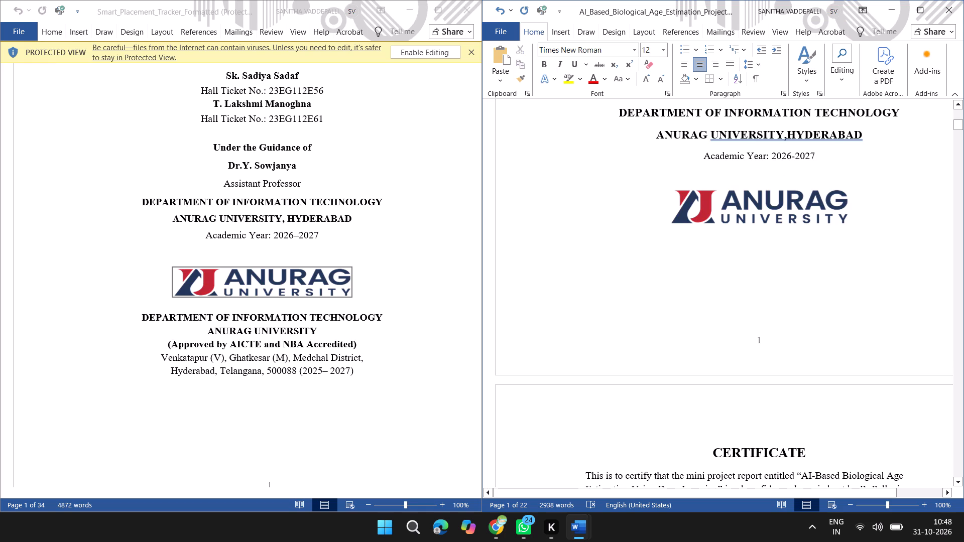
Widen the Anurag University logo slightly on the biological age report cover, keeping its height.
left_click(372, 272)
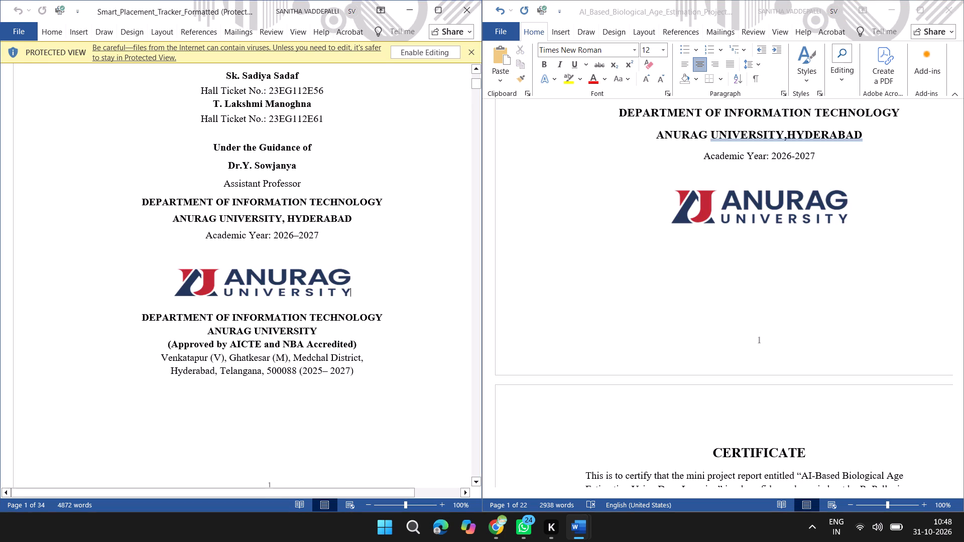
left_click(787, 205)
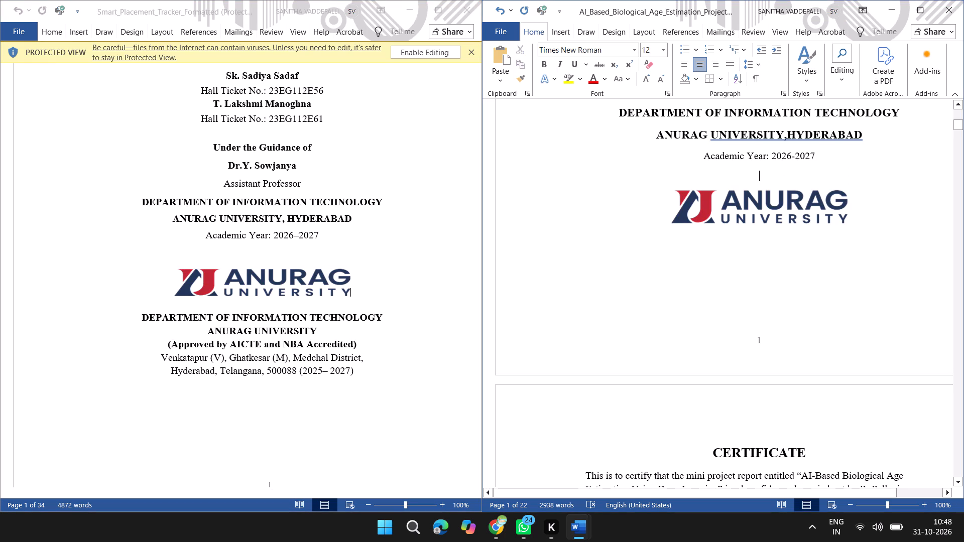
left_click(788, 206)
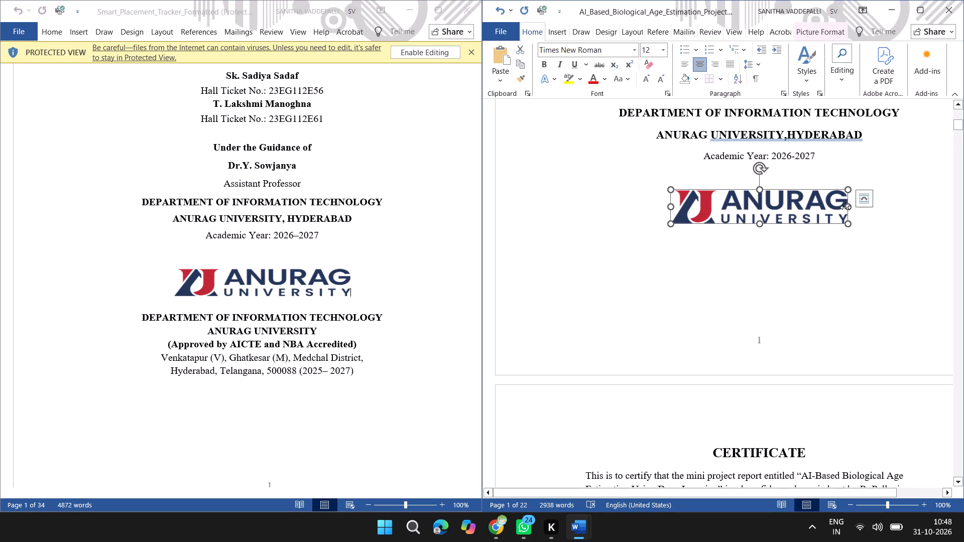
left_click_drag(850, 206, 867, 205)
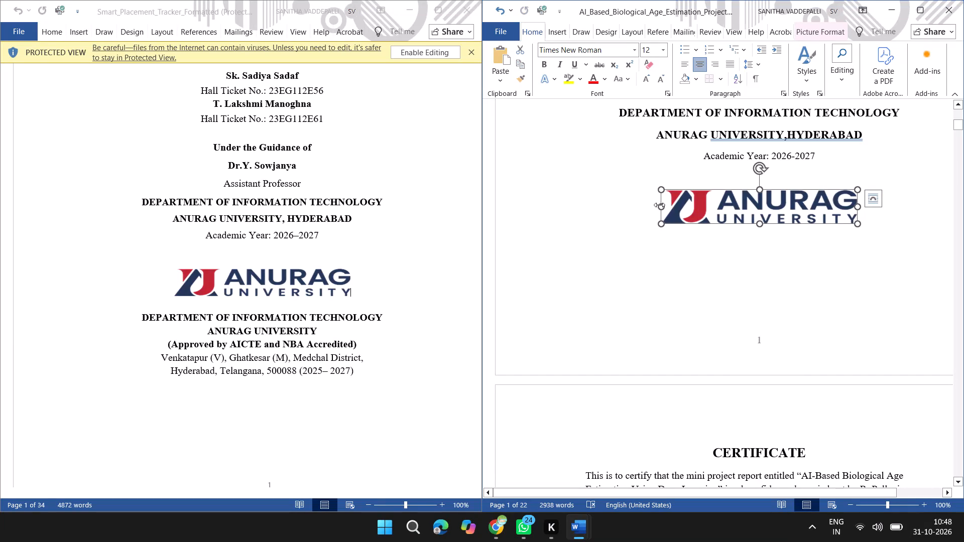
left_click_drag(660, 205, 654, 207)
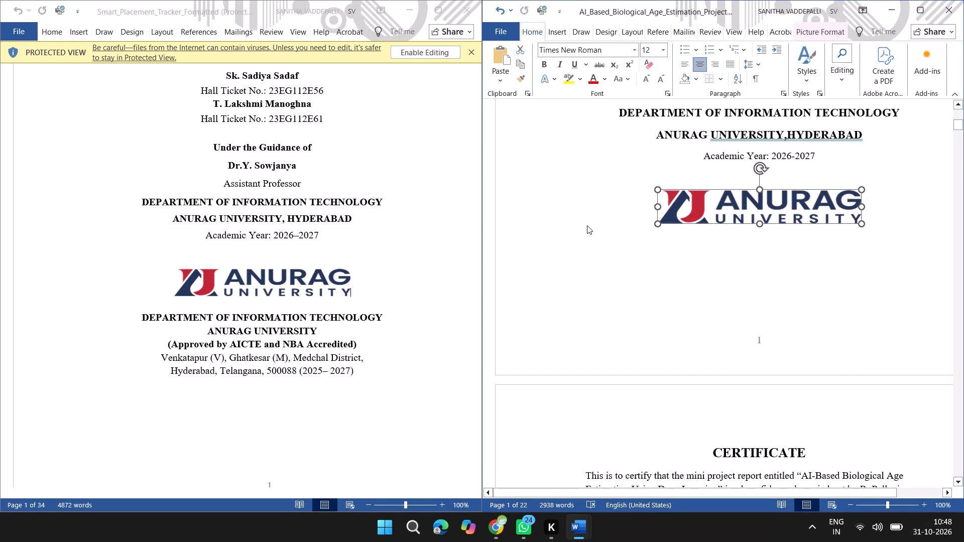
left_click(587, 225)
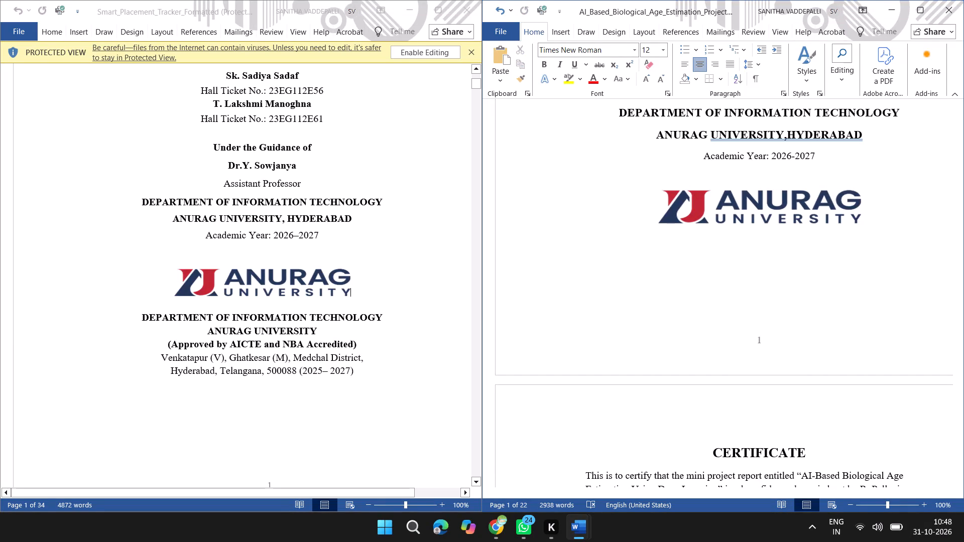
Copy the department, university, accreditation and address block from the Smart Placement Tracker cover and paste it on a new line beneath the logo.
left_click(146, 317)
left_click_drag(146, 317, 286, 368)
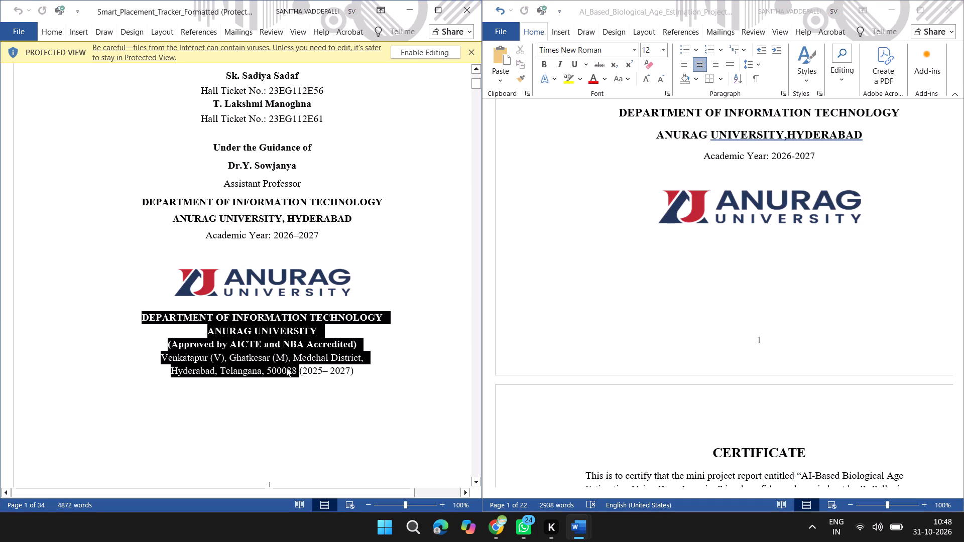
left_click_drag(286, 368, 350, 371)
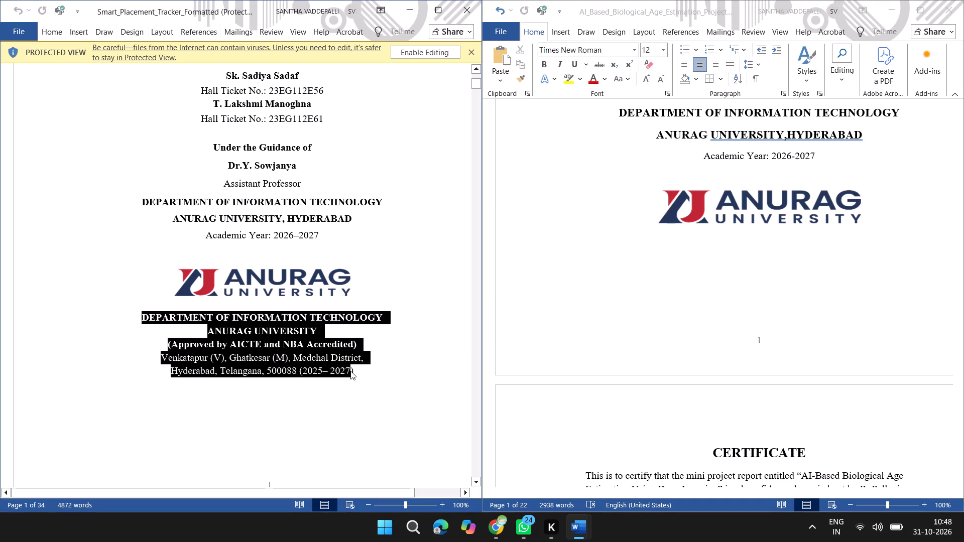
left_click_drag(350, 371, 401, 372)
key("ctrl+c")
left_click(694, 255)
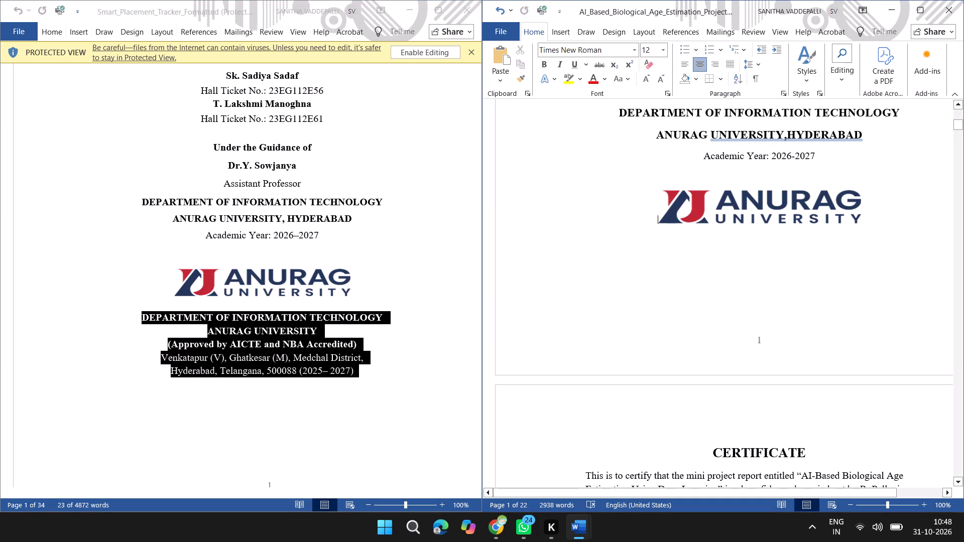
left_click(884, 205)
key("Return")
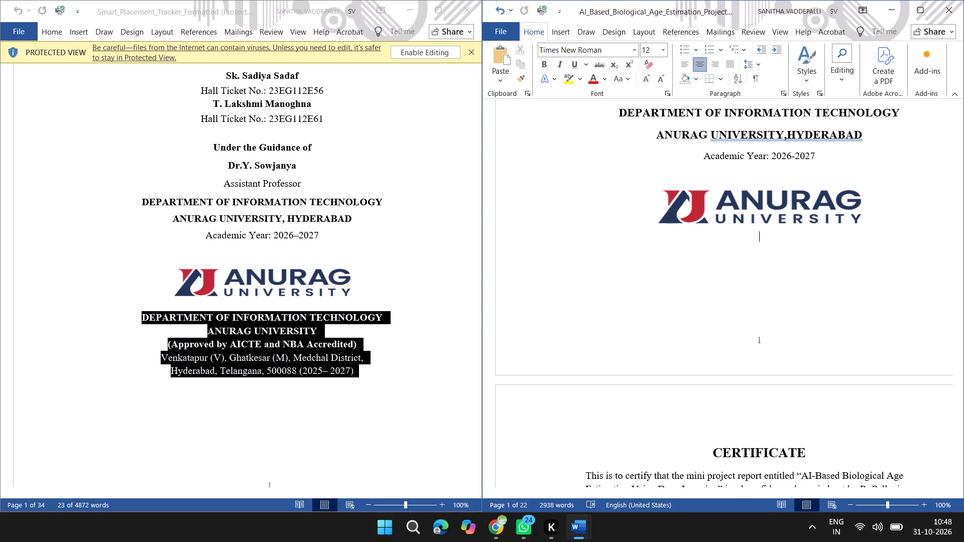
key("ctrl+v")
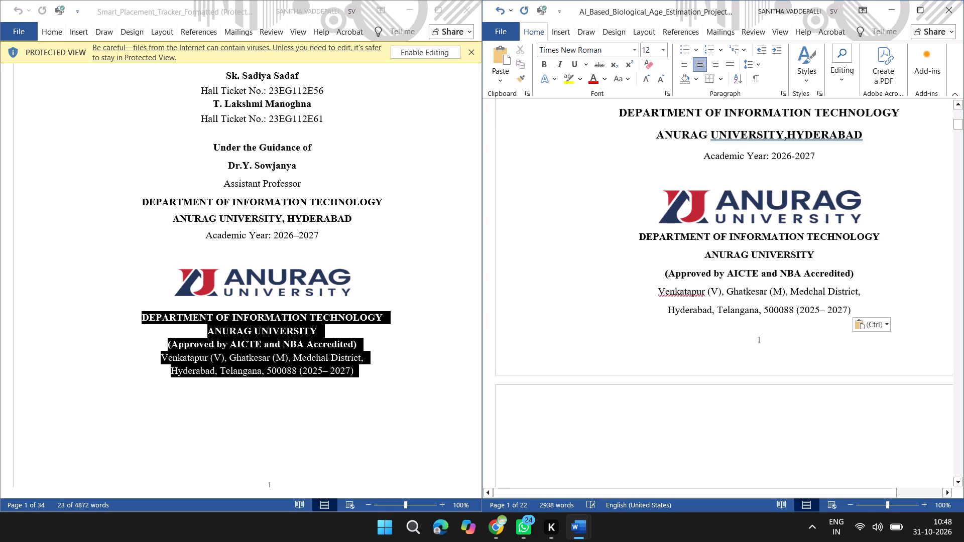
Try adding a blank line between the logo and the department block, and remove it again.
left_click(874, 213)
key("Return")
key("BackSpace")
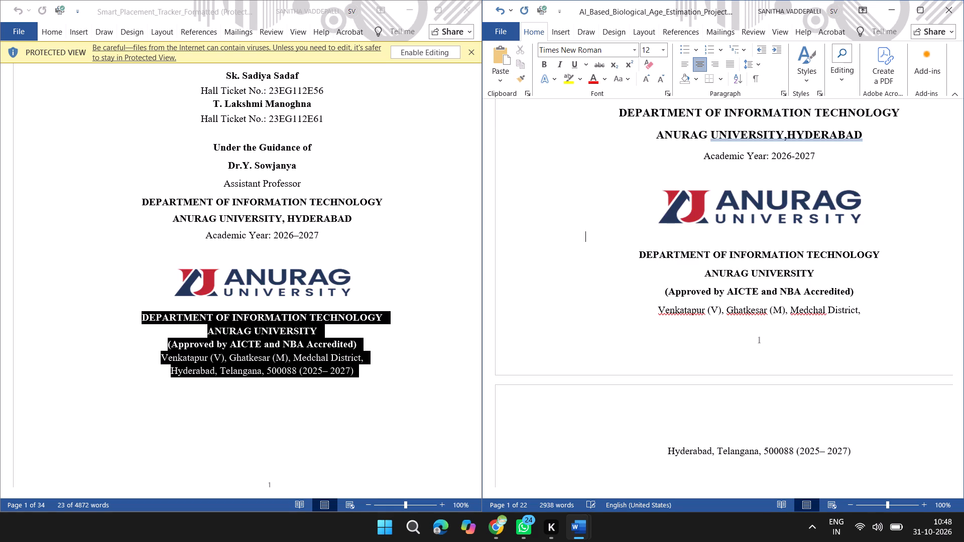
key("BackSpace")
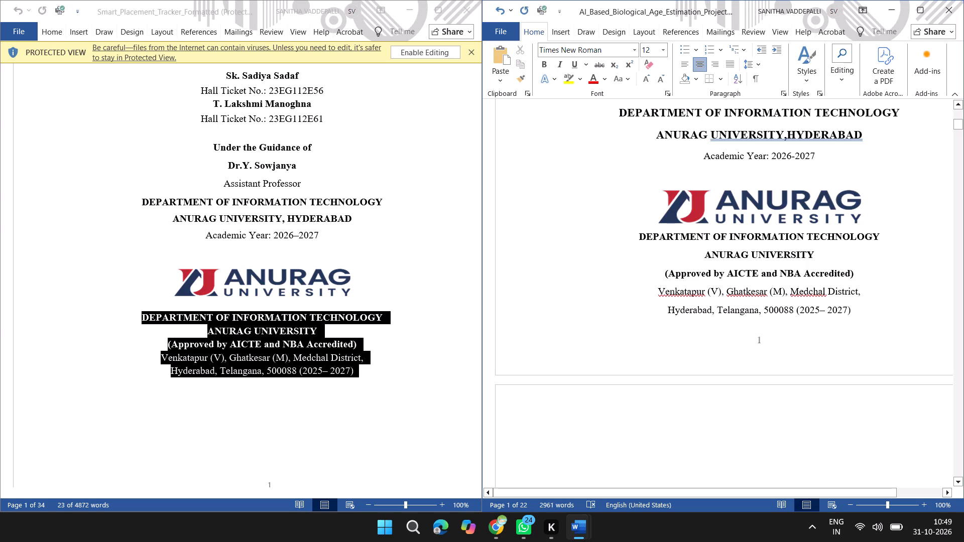
Remove the blank line between the report title and the "Submitted in partial fulfillment" line on the biological age report cover.
left_click(613, 249)
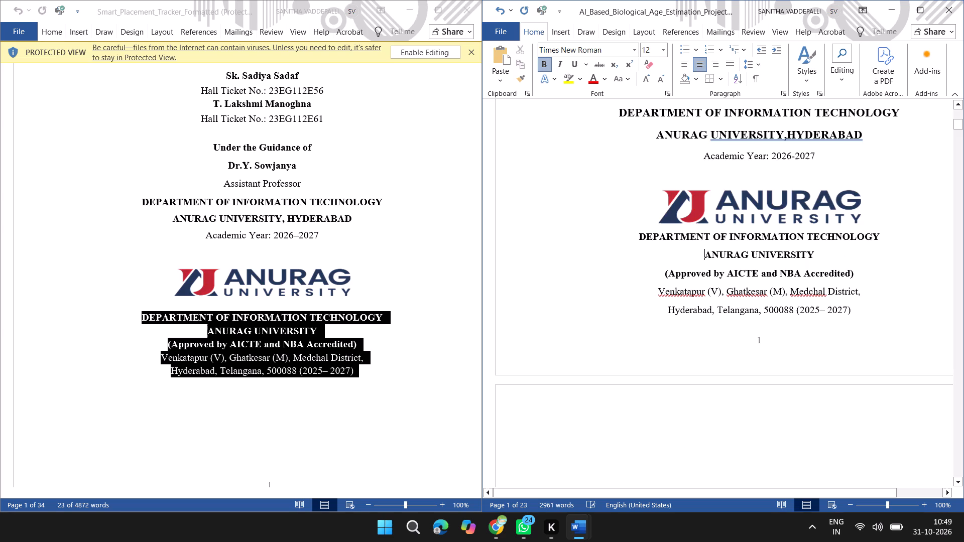
left_click(331, 277)
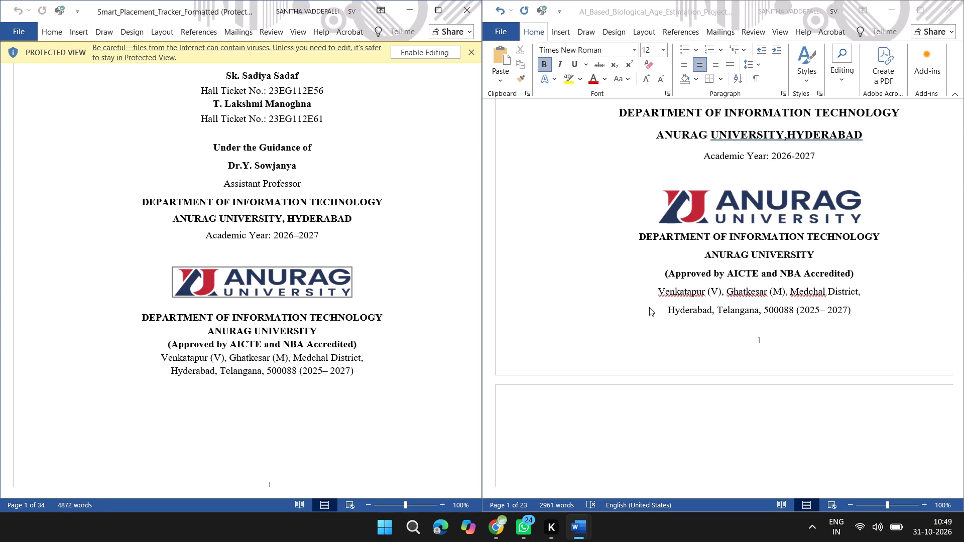
scroll(786, 284, "up", 1)
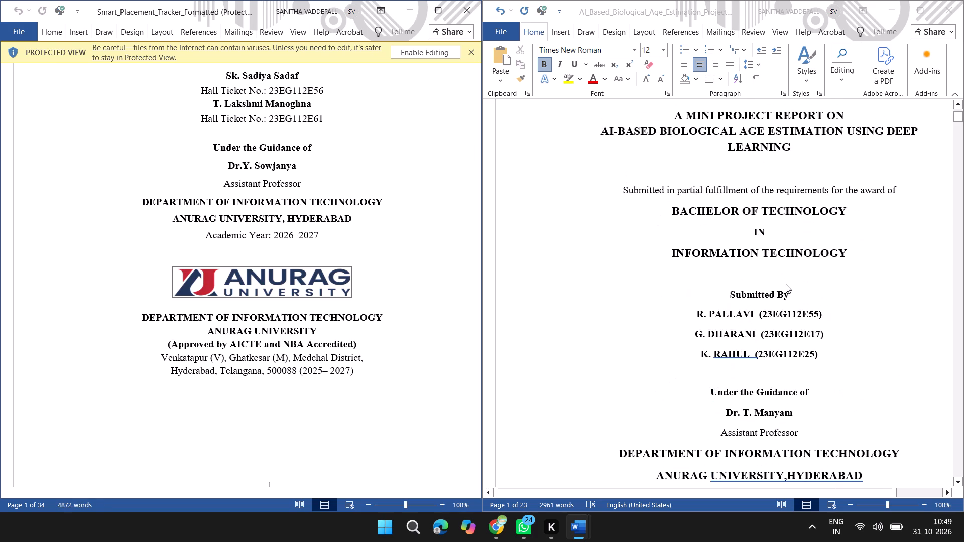
scroll(345, 243, "up", 1)
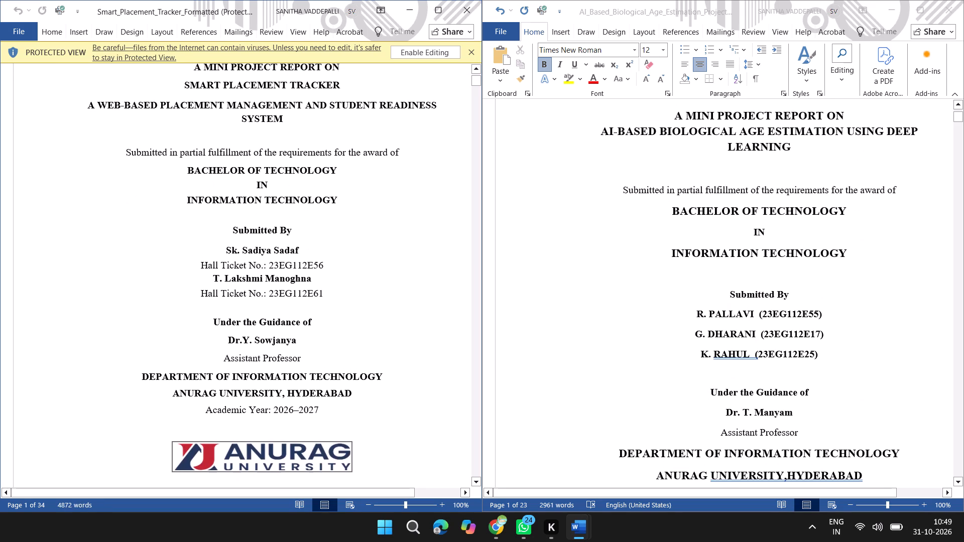
scroll(345, 243, "up", 1)
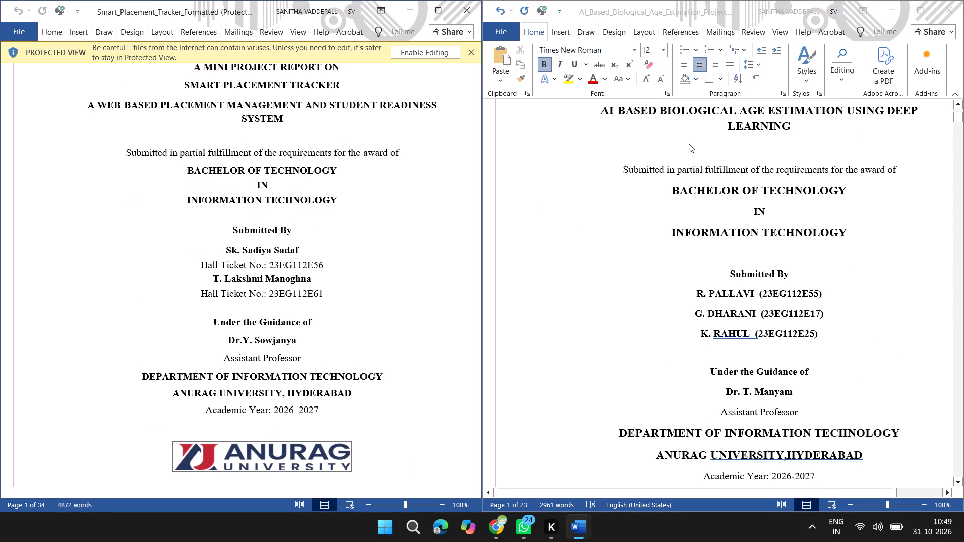
left_click(645, 147)
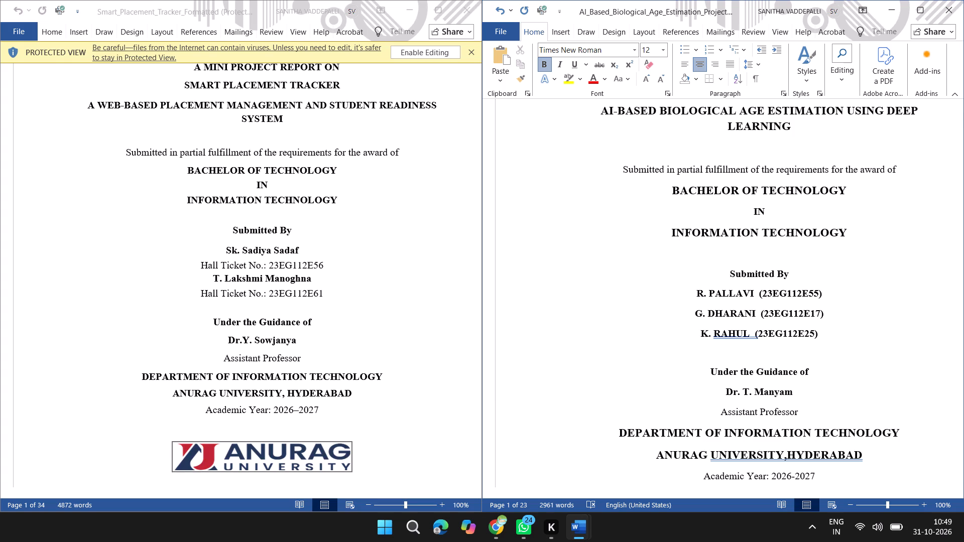
left_click(627, 155)
key("BackSpace")
key("BackSpace")
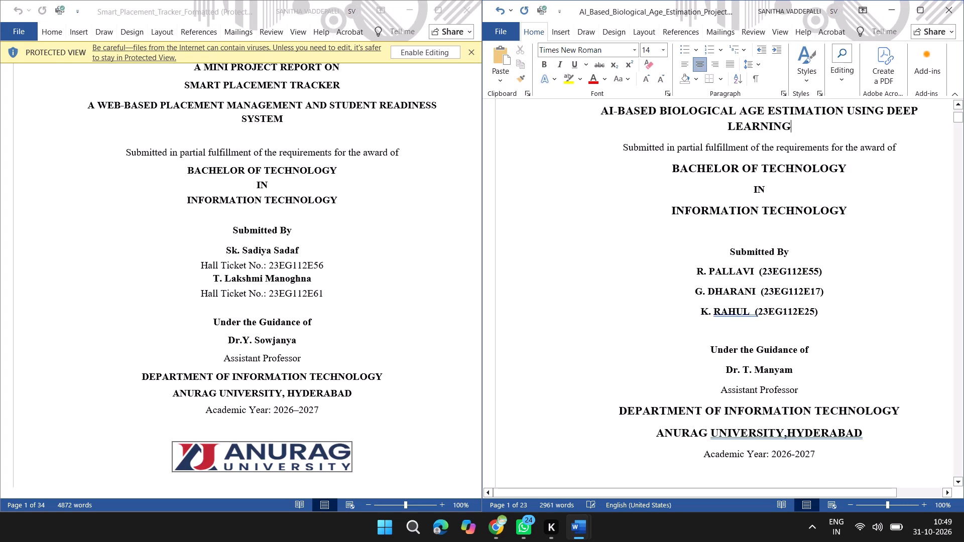
Insert a blank line between the Anurag University logo and the department block on the biological age report cover.
scroll(715, 286, "down", 1)
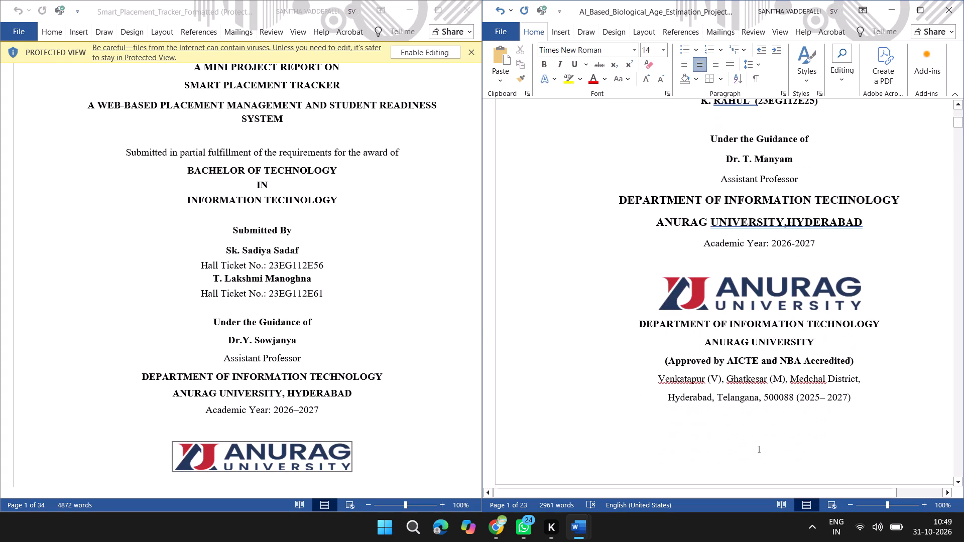
left_click(865, 308)
key("Return")
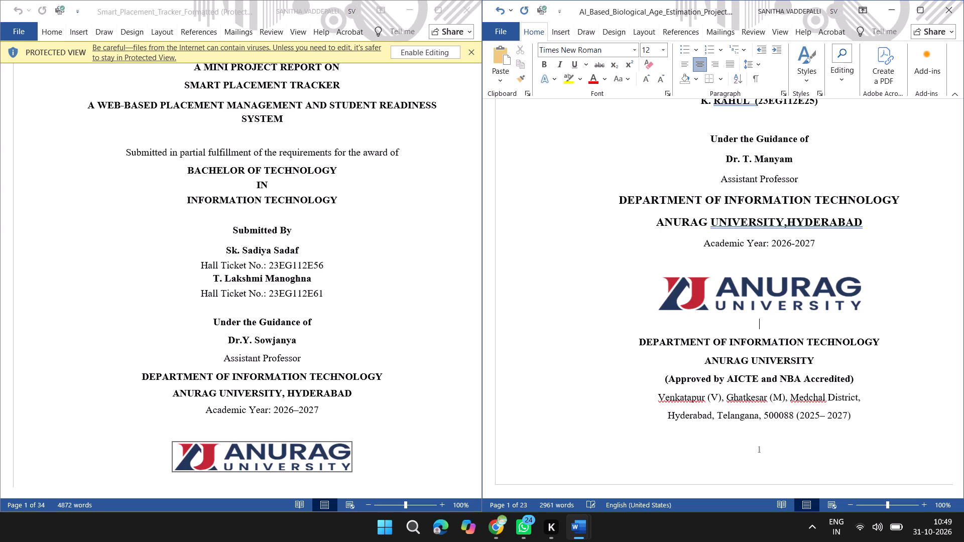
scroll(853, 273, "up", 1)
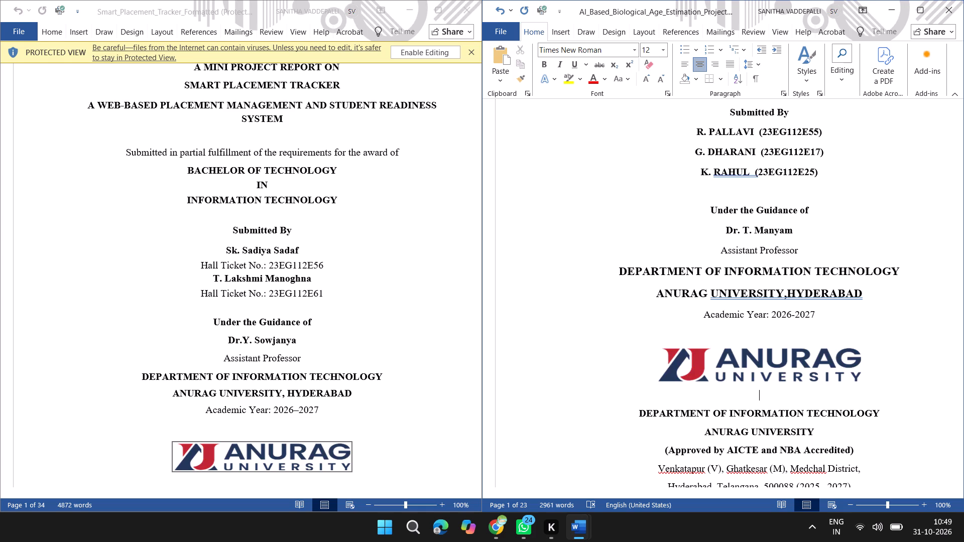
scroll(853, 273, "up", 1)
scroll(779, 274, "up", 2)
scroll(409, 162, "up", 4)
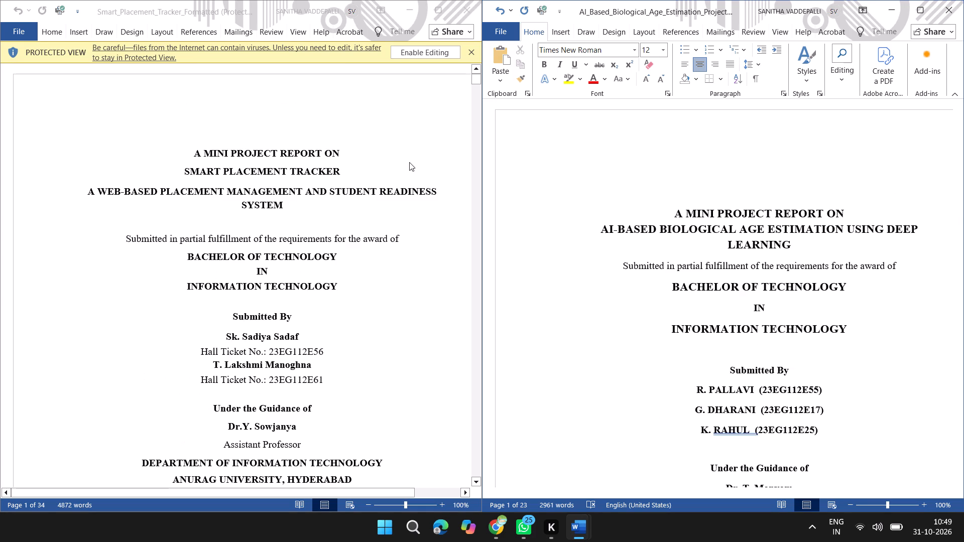
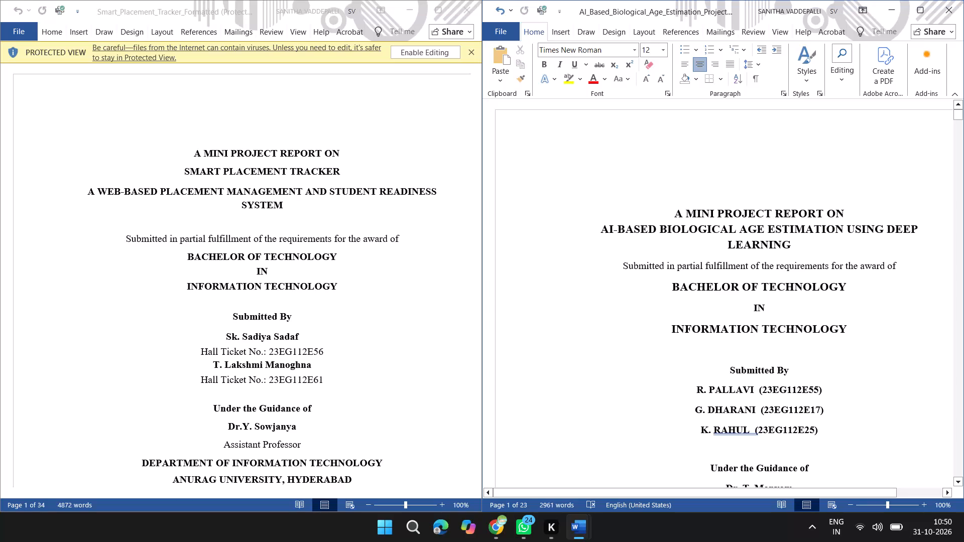
Look through the cover and the page that follows it in both reports.
scroll(302, 326, "down", 2)
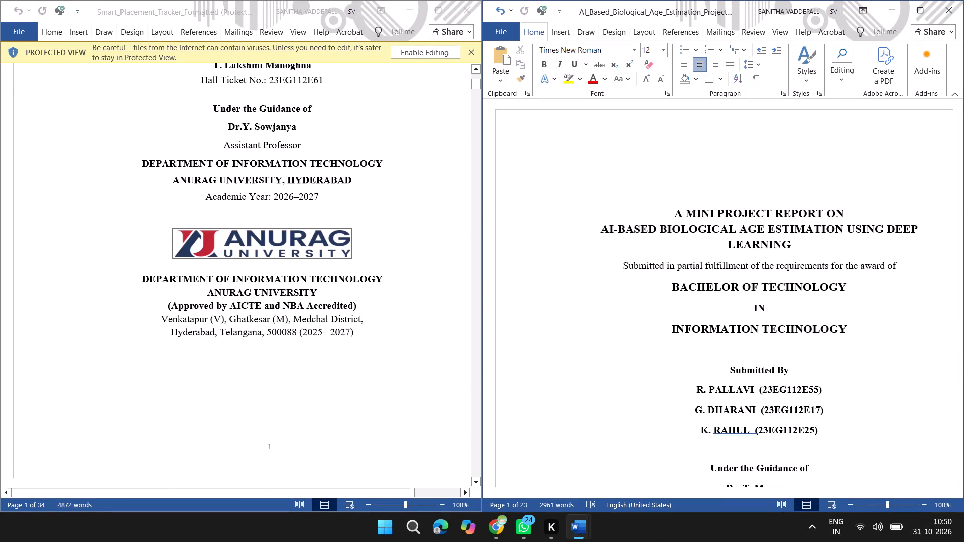
scroll(302, 326, "down", 1)
scroll(690, 346, "down", 1)
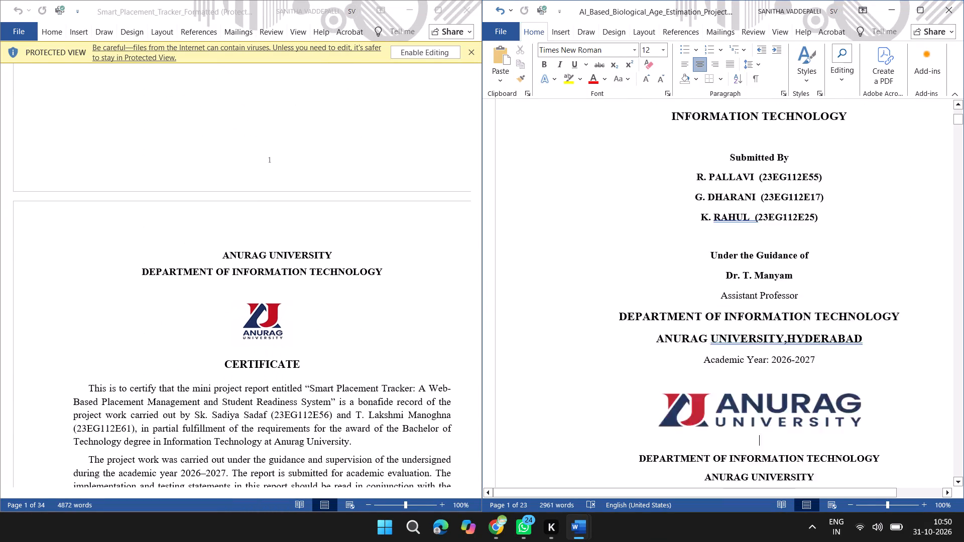
scroll(690, 346, "down", 2)
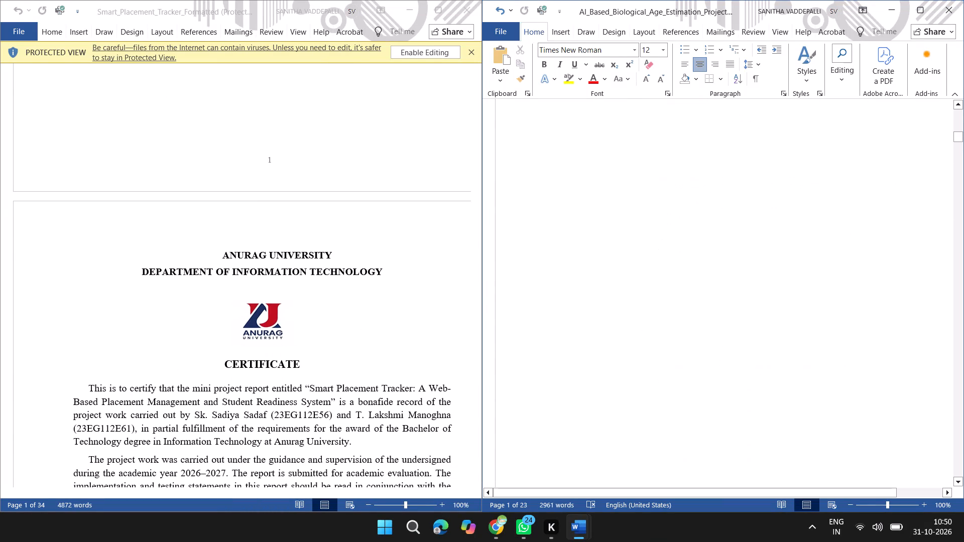
scroll(690, 346, "down", 1)
scroll(690, 346, "up", 1)
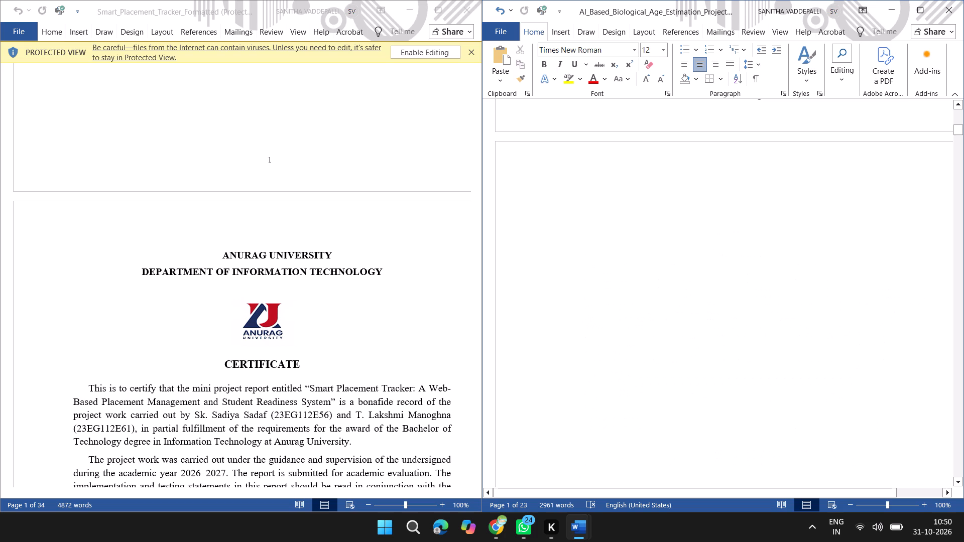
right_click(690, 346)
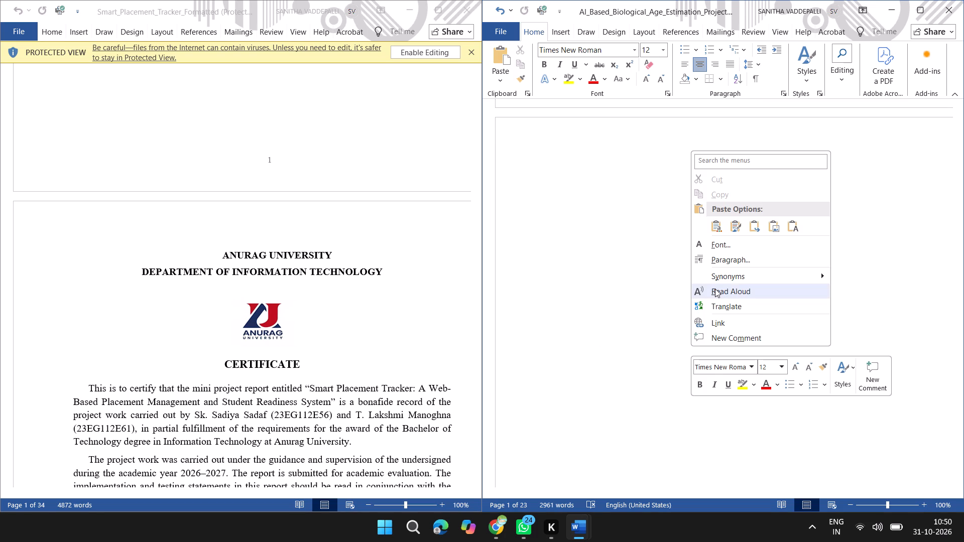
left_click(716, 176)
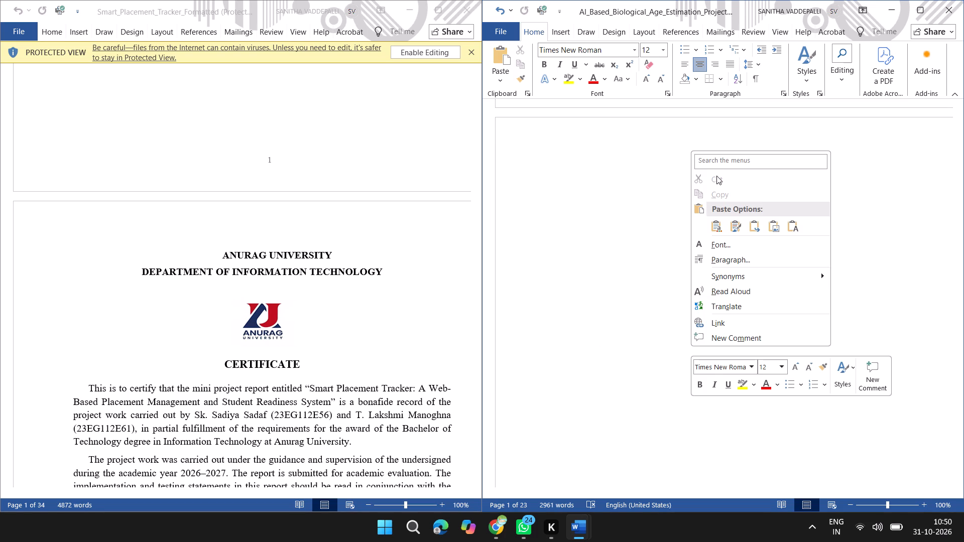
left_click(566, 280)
Compare the certificate page of the biological age report with the one in the Smart Placement Tracker report.
scroll(666, 320, "down", 1)
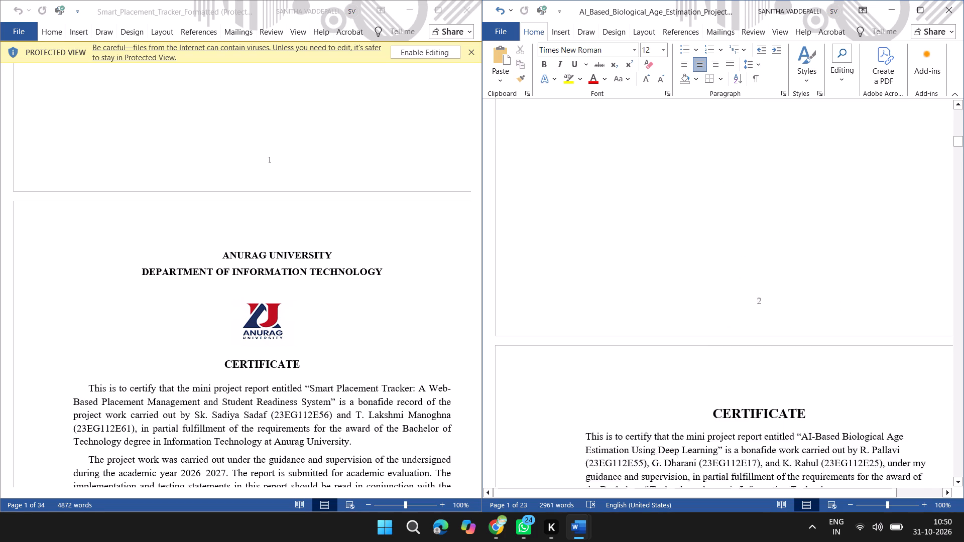
scroll(666, 320, "down", 2)
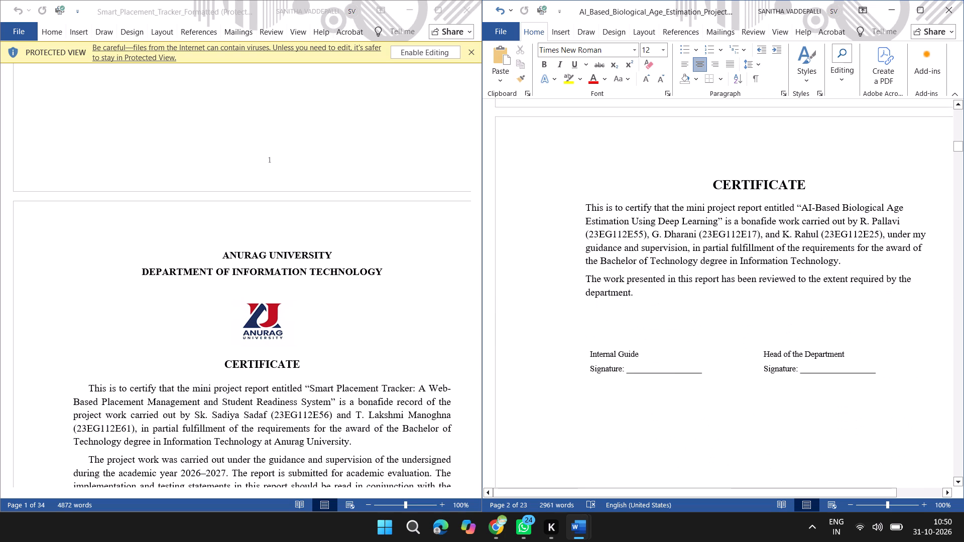
scroll(685, 334, "down", 1)
scroll(374, 353, "down", 1)
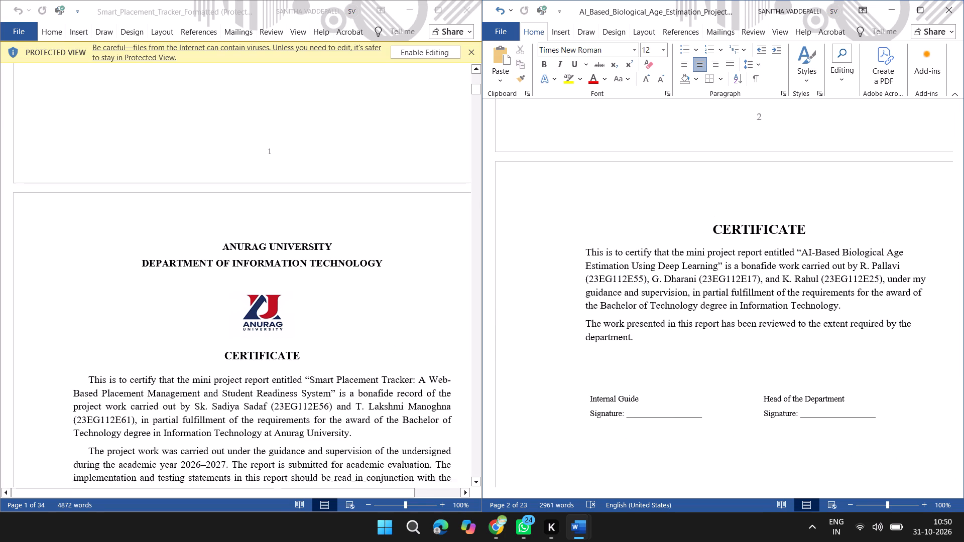
scroll(374, 353, "down", 1)
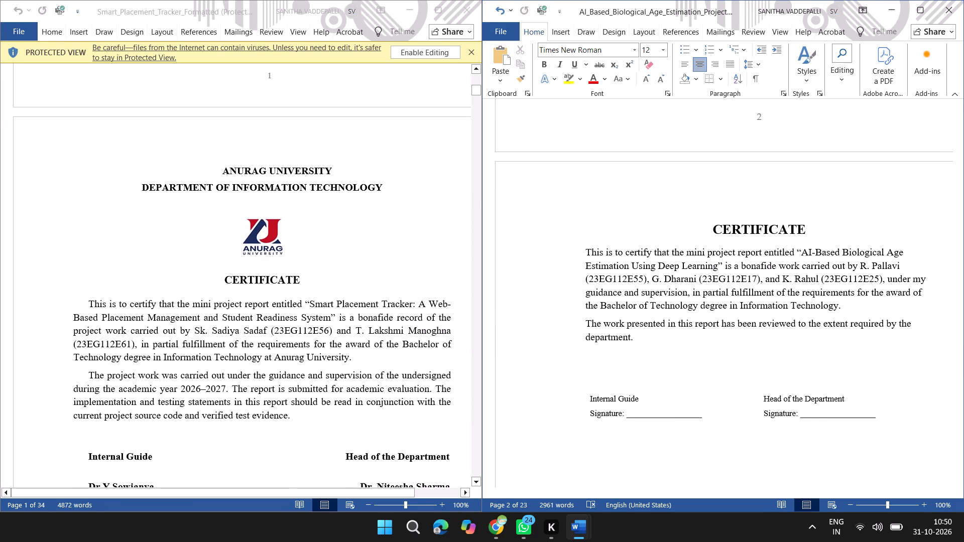
scroll(374, 353, "down", 1)
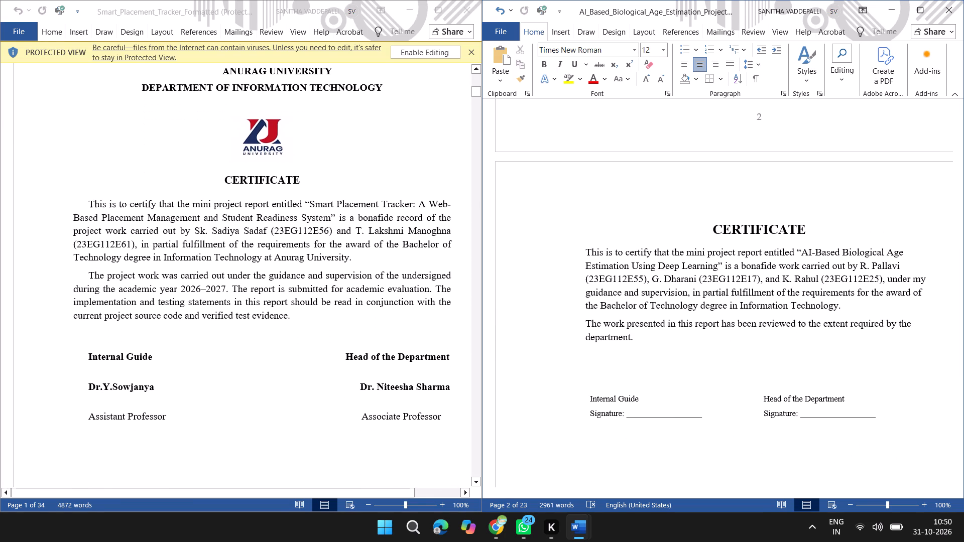
scroll(374, 353, "down", 1)
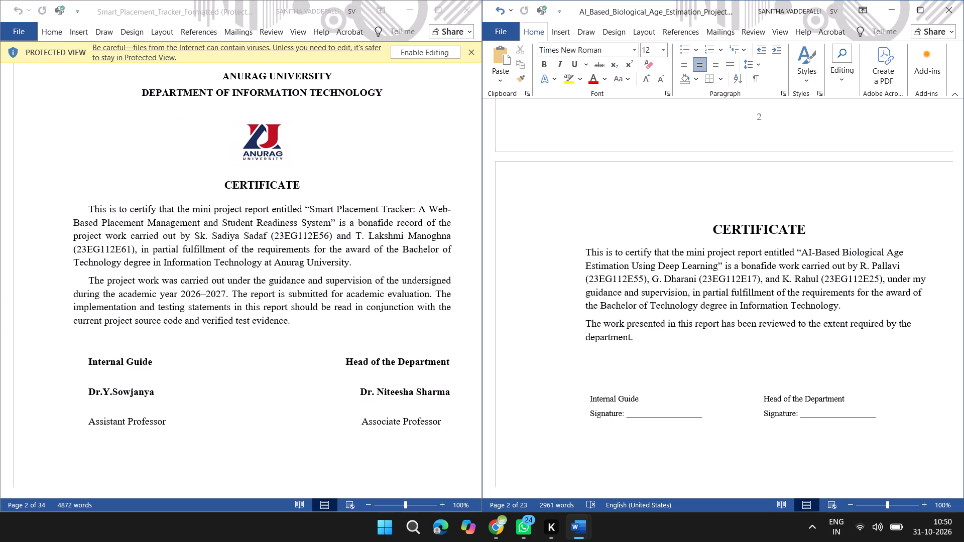
Delete the blank page between the cover and the certificate page of the biological age report.
scroll(615, 349, "up", 2)
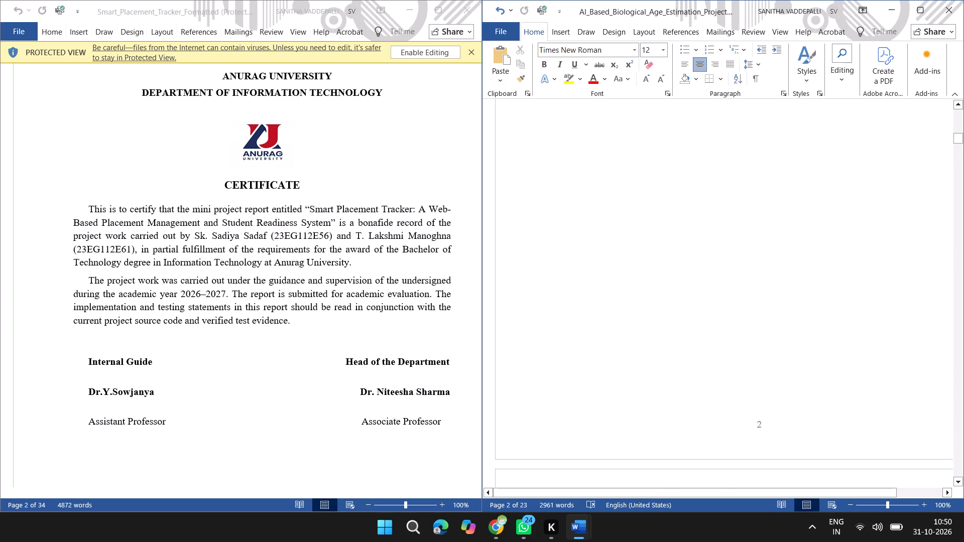
scroll(615, 349, "up", 1)
right_click(620, 304)
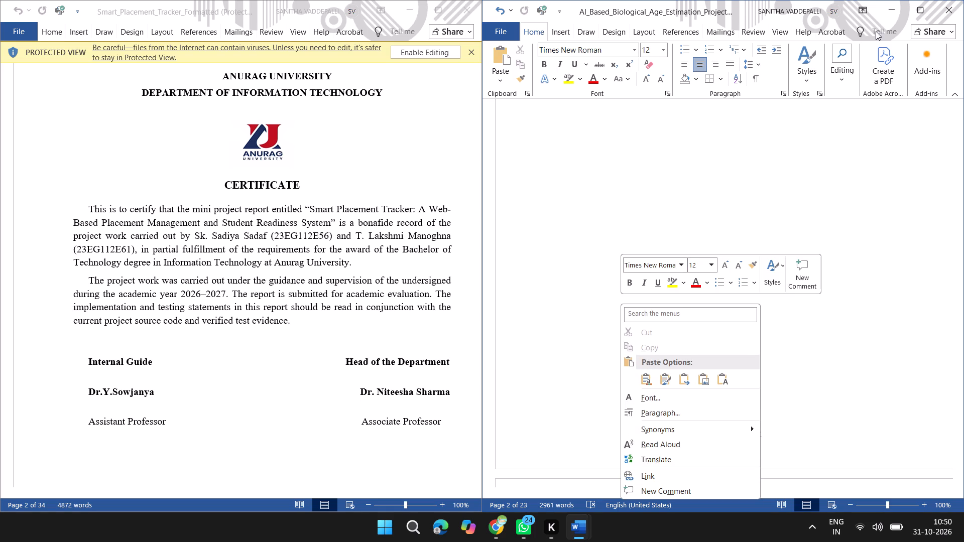
left_click(918, 8)
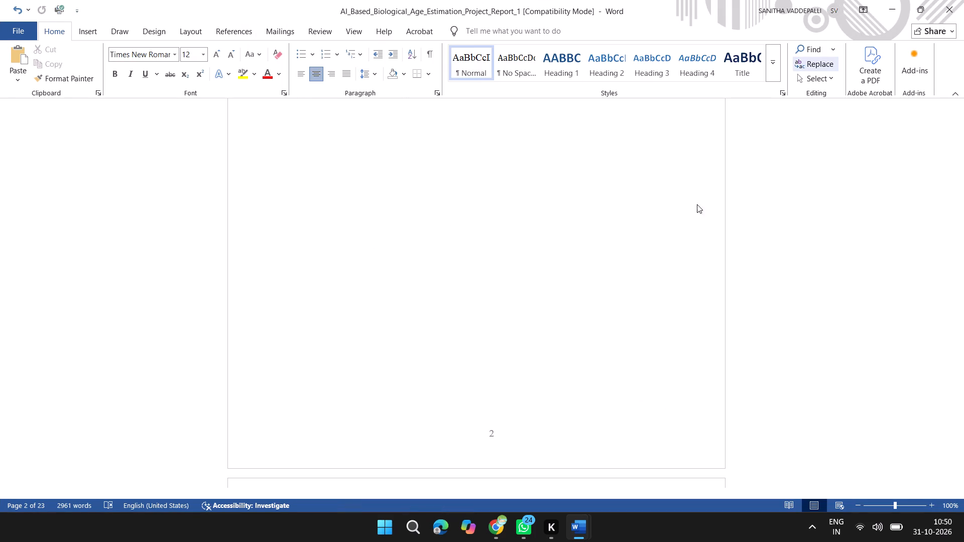
scroll(543, 305, "up", 1)
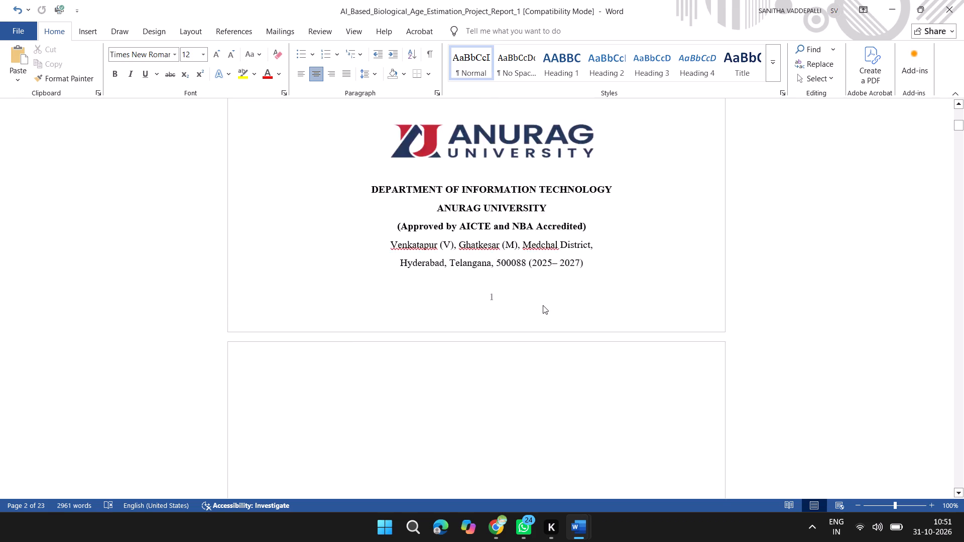
scroll(543, 305, "down", 3)
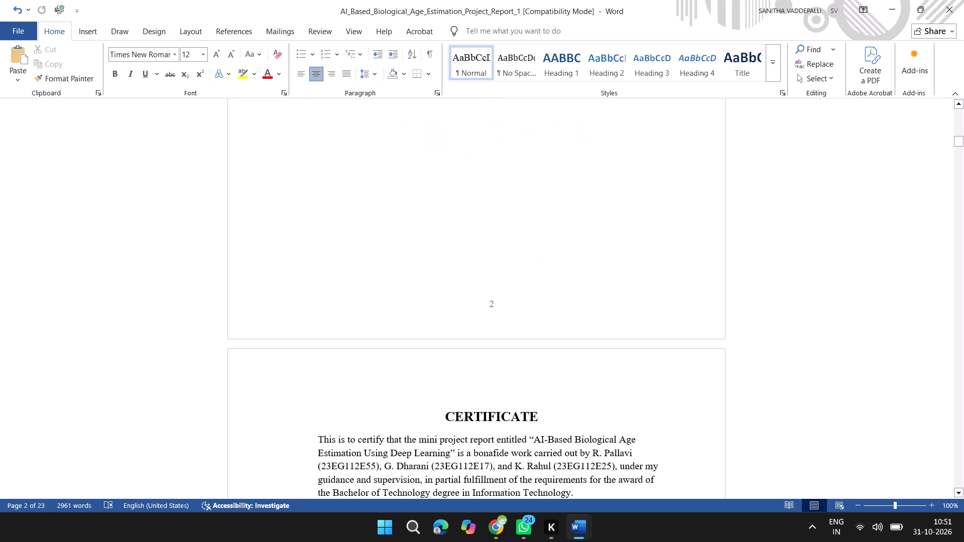
left_click(444, 396)
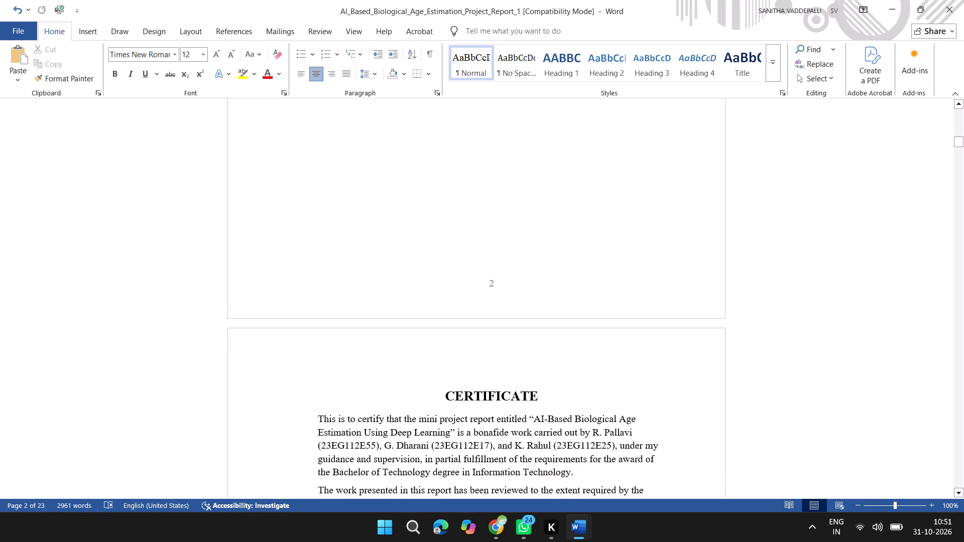
key("BackSpace")
key("BackSpace")
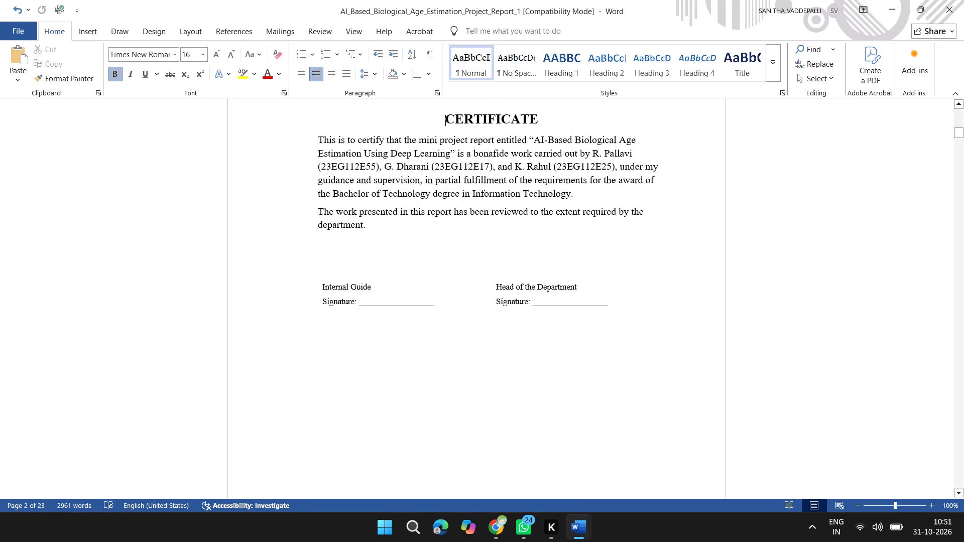
scroll(444, 396, "up", 1)
scroll(444, 396, "down", 1)
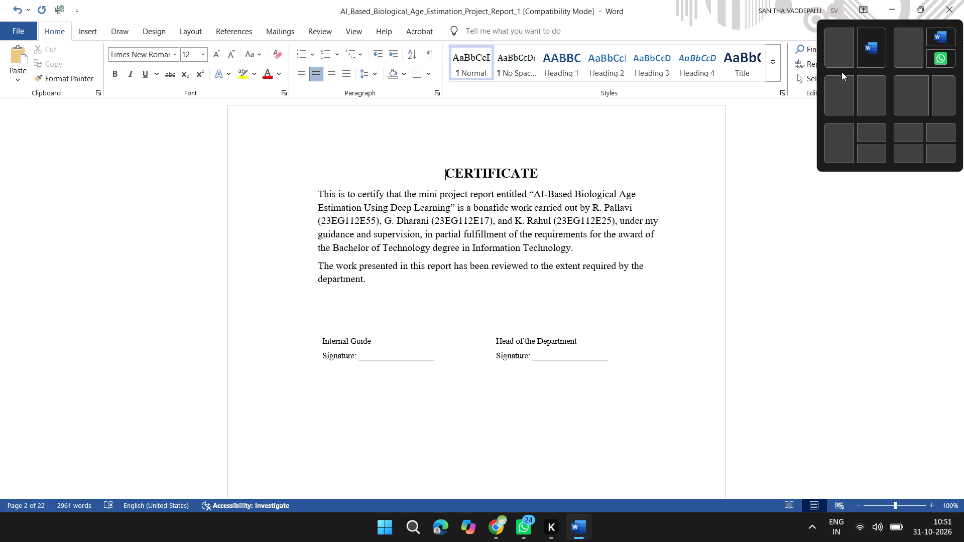
With both reports side by side again, copy the Smart Placement Tracker certificate's university and department lines and paste them above the biological age report's CERTIFICATE heading.
left_click(860, 80)
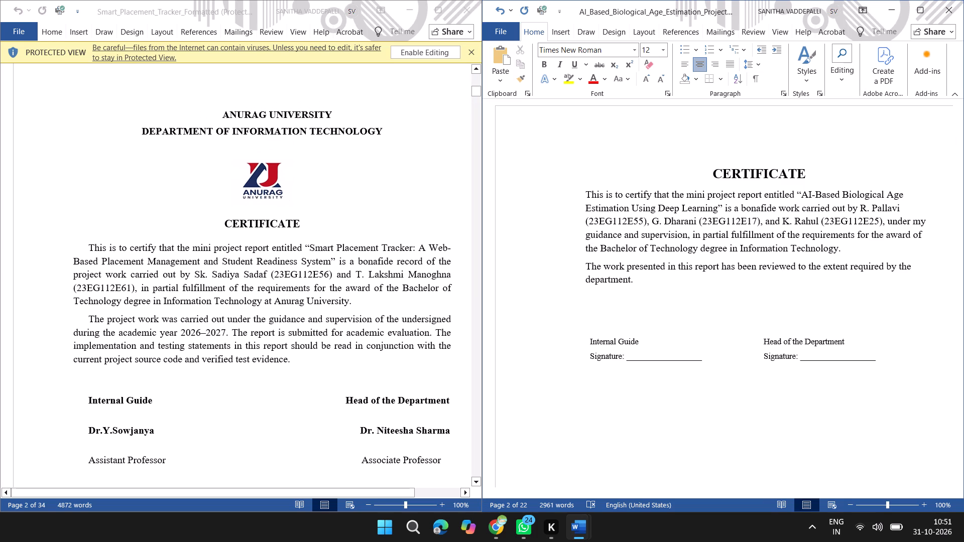
left_click_drag(221, 112, 258, 121)
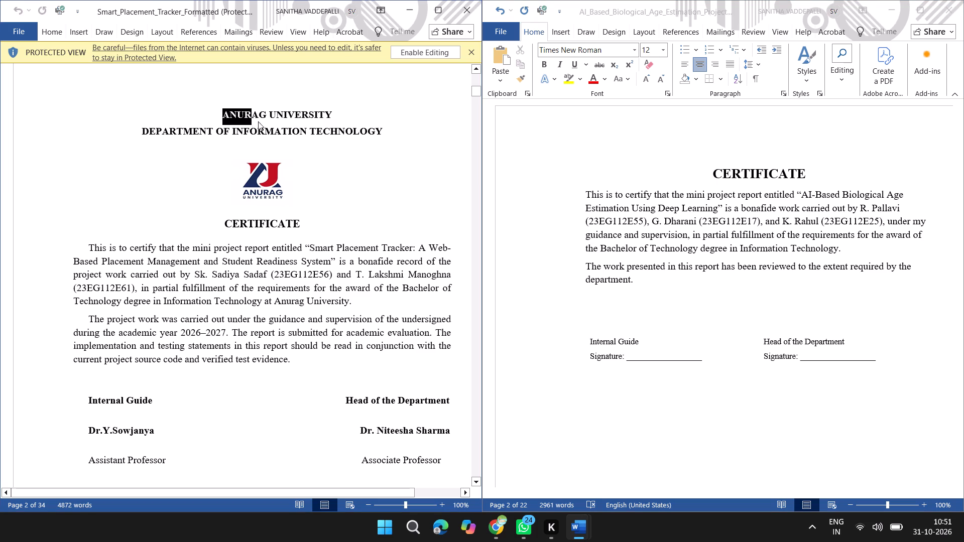
left_click_drag(258, 121, 380, 127)
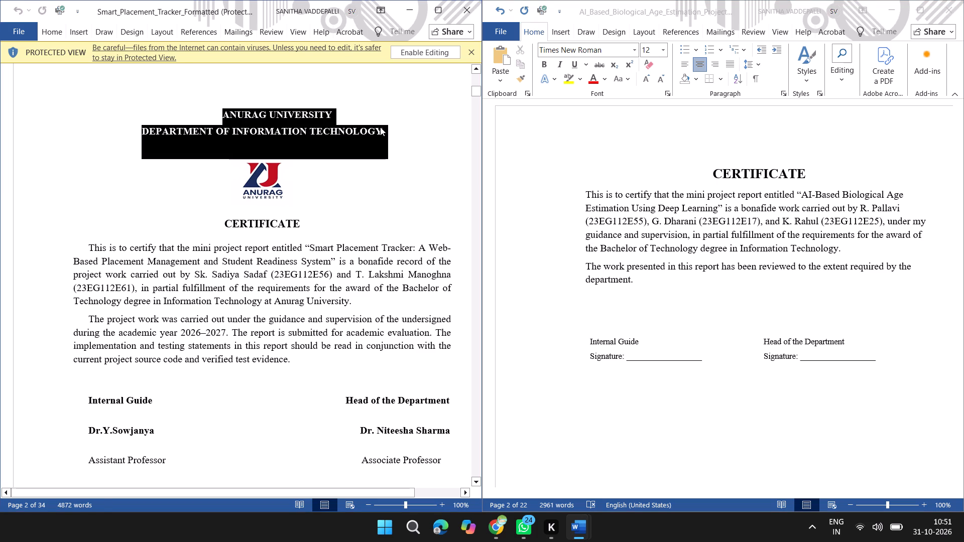
key("ctrl+c")
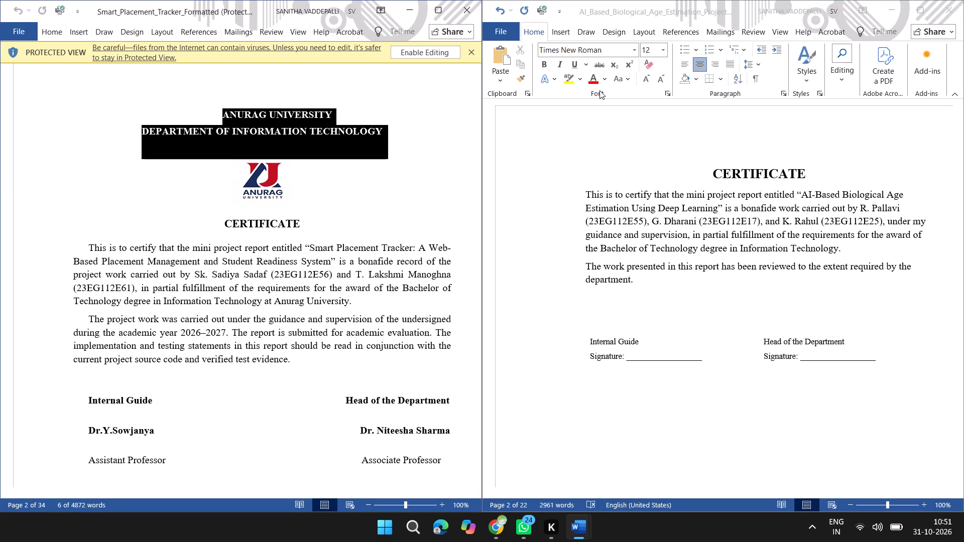
left_click(653, 128)
left_click(685, 141)
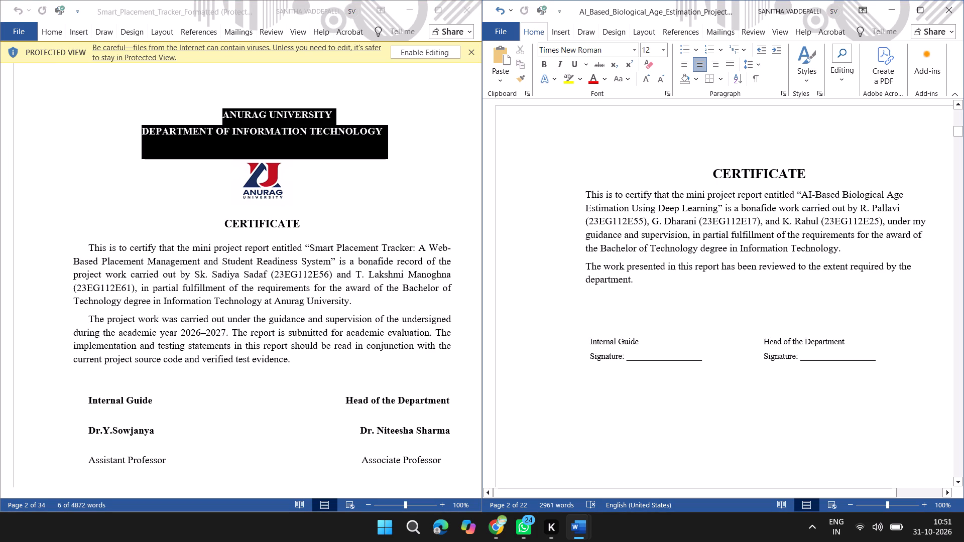
key("ctrl+v")
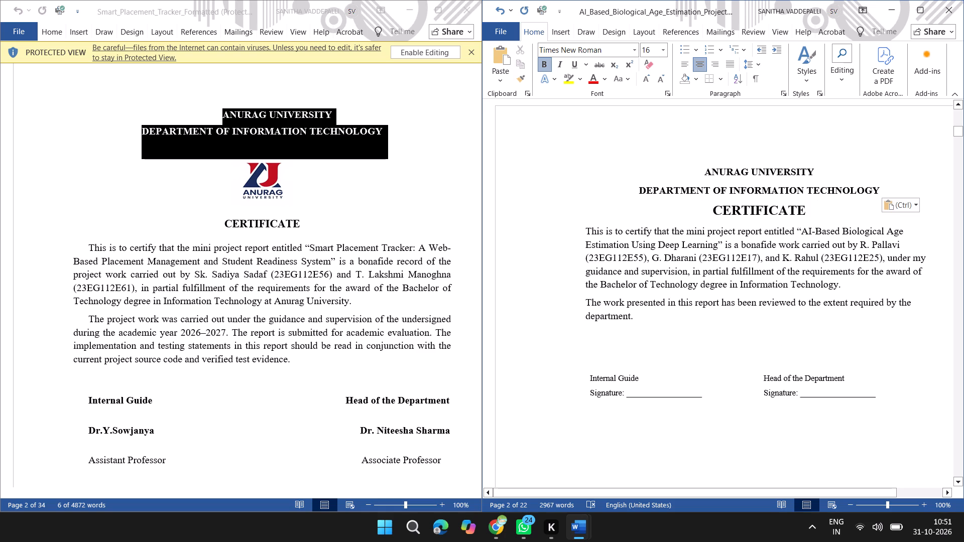
Set the CERTIFICATE heading in the biological age report to font size 14.
left_click(810, 210)
left_click_drag(810, 210, 757, 215)
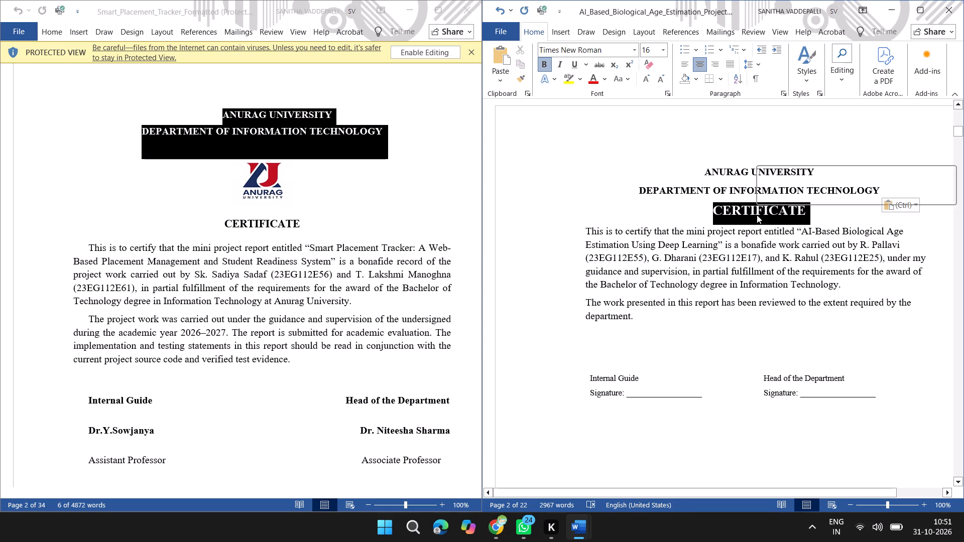
left_click(663, 48)
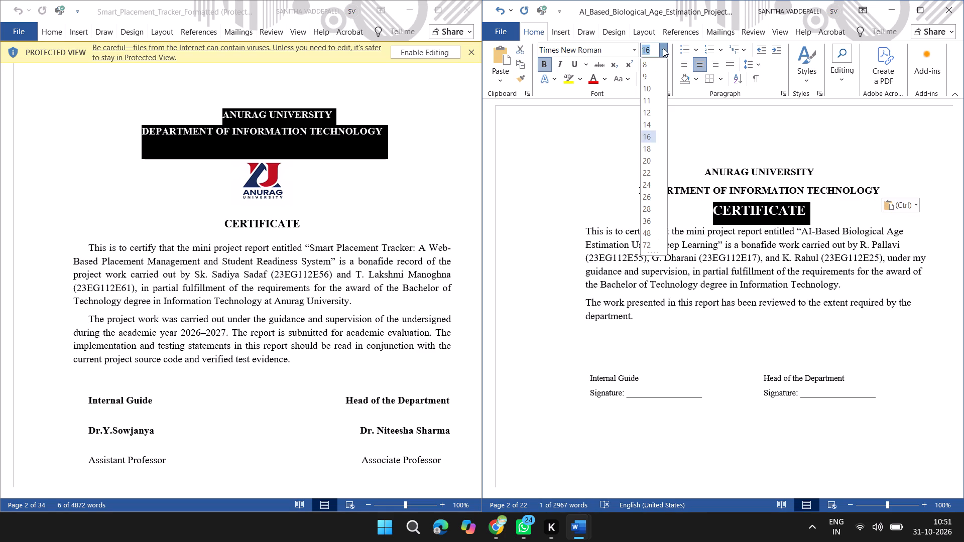
left_click(646, 123)
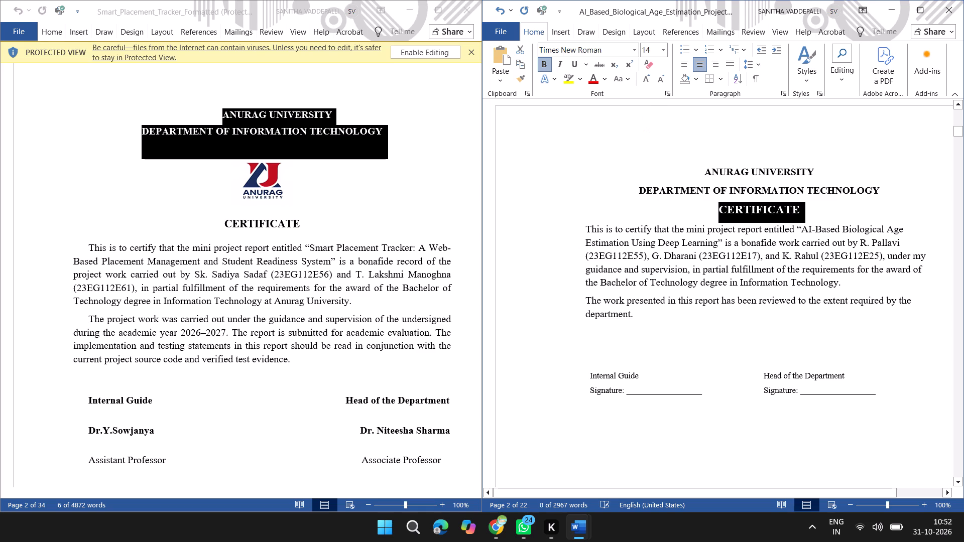
left_click(551, 174)
Copy the Anurag University logo from the Smart Placement Tracker certificate page and paste it on a new line beneath the department line of the biological age certificate.
left_click(257, 181)
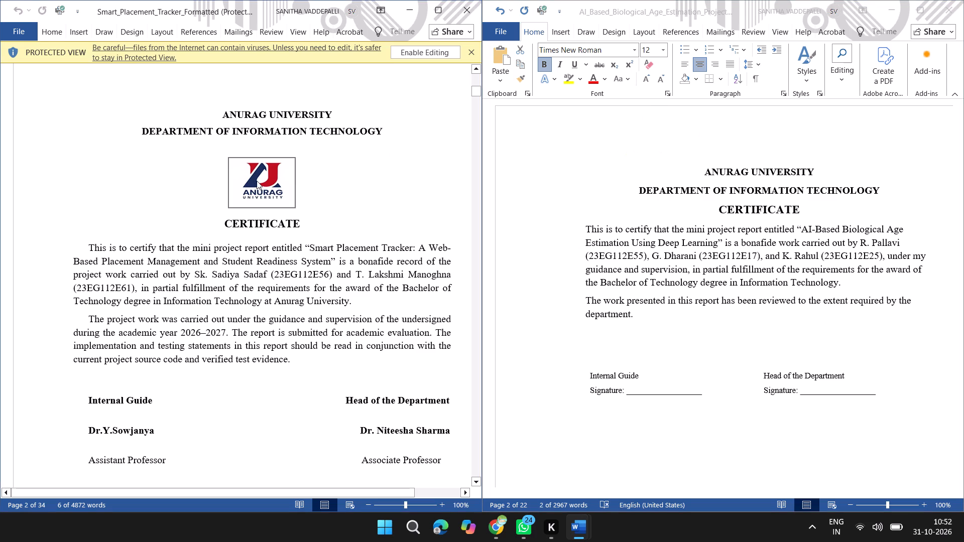
right_click(257, 181)
left_click(288, 222)
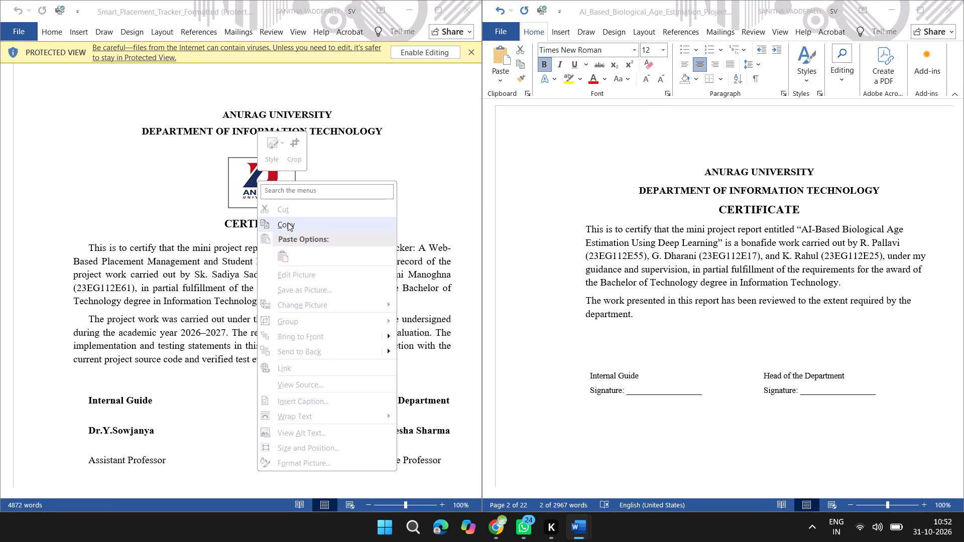
left_click(882, 186)
left_click(879, 190)
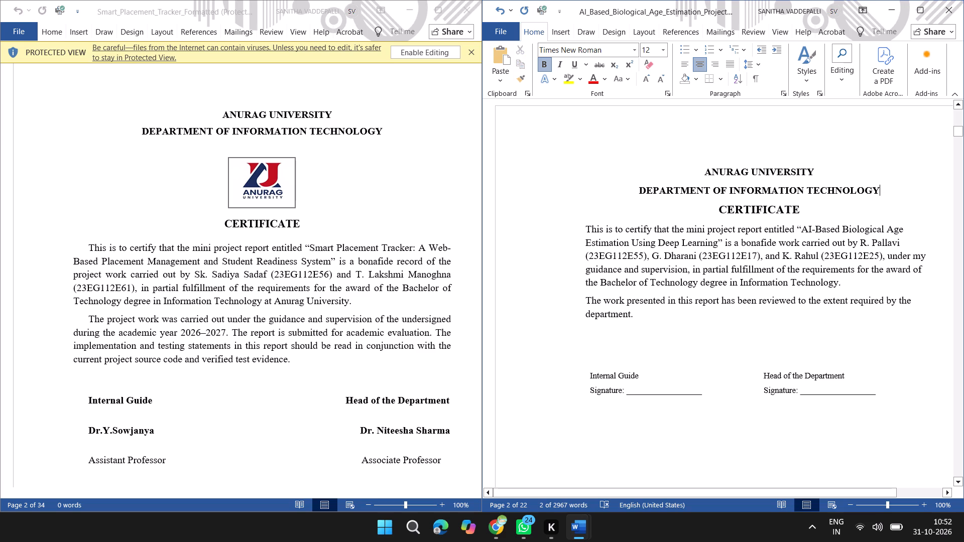
key("Return")
key("ctrl+v")
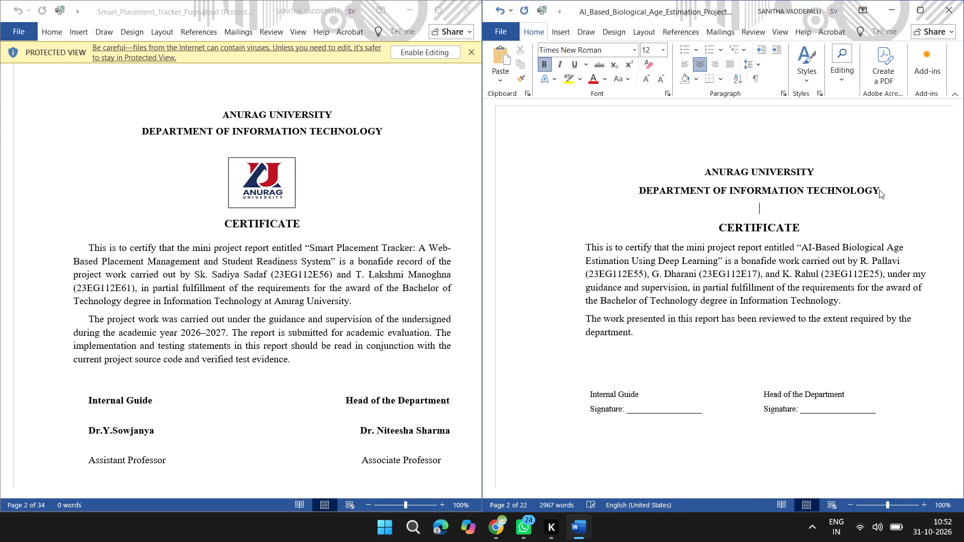
left_click(640, 242)
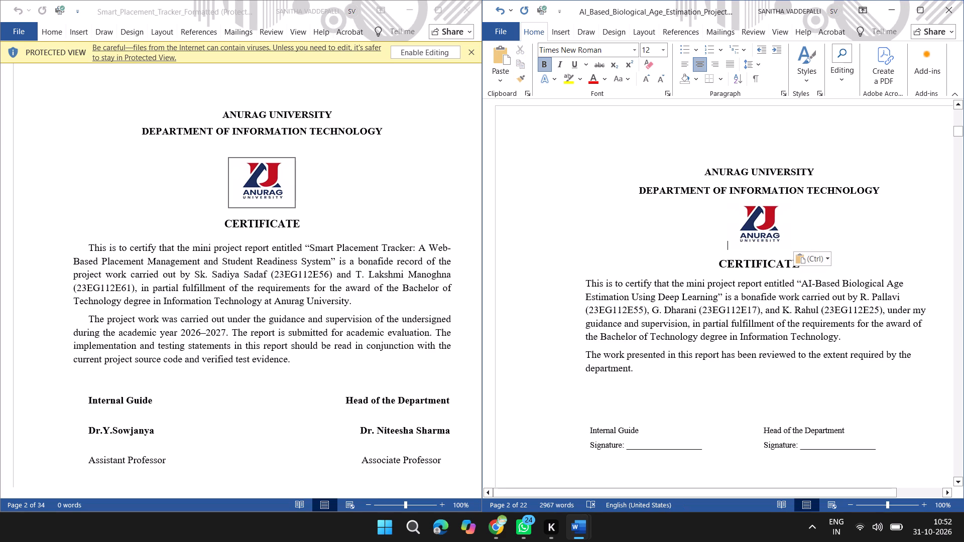
scroll(653, 316, "down", 1)
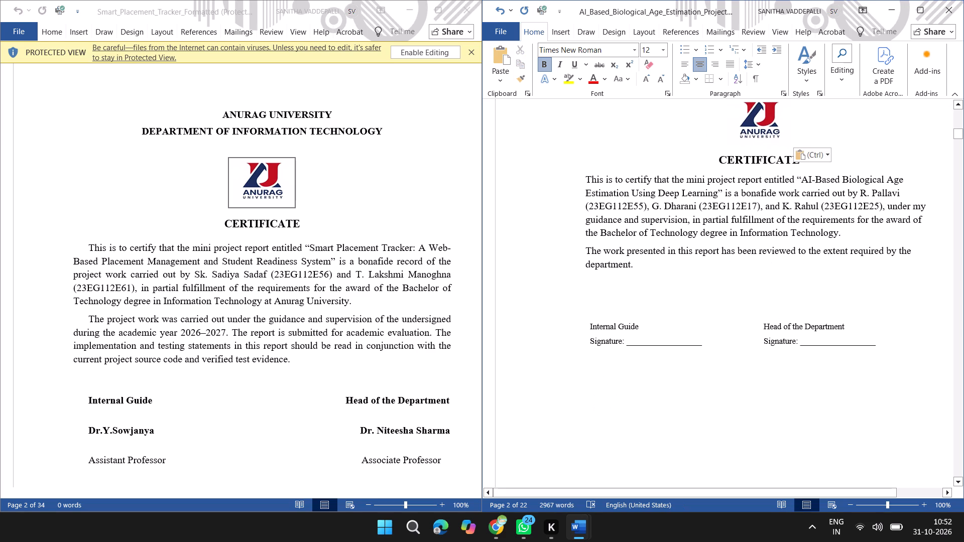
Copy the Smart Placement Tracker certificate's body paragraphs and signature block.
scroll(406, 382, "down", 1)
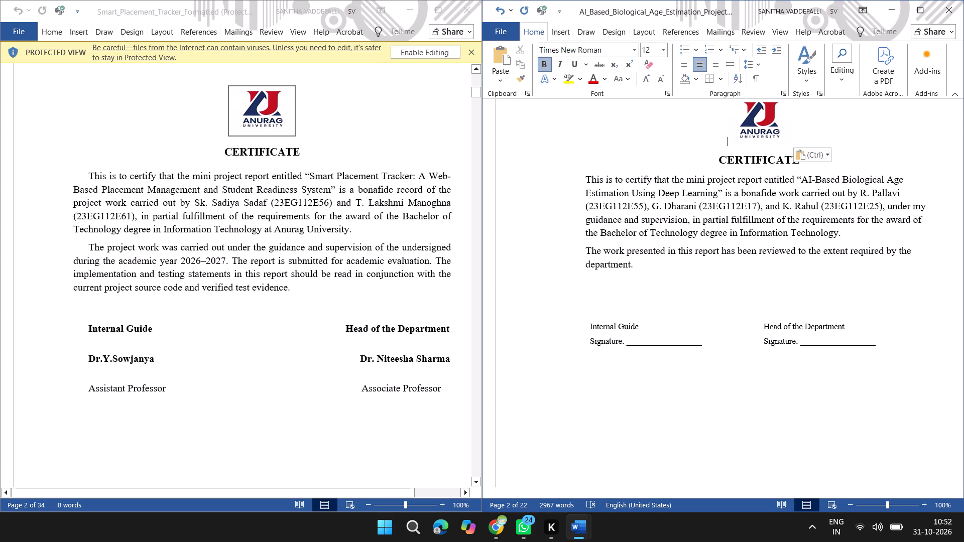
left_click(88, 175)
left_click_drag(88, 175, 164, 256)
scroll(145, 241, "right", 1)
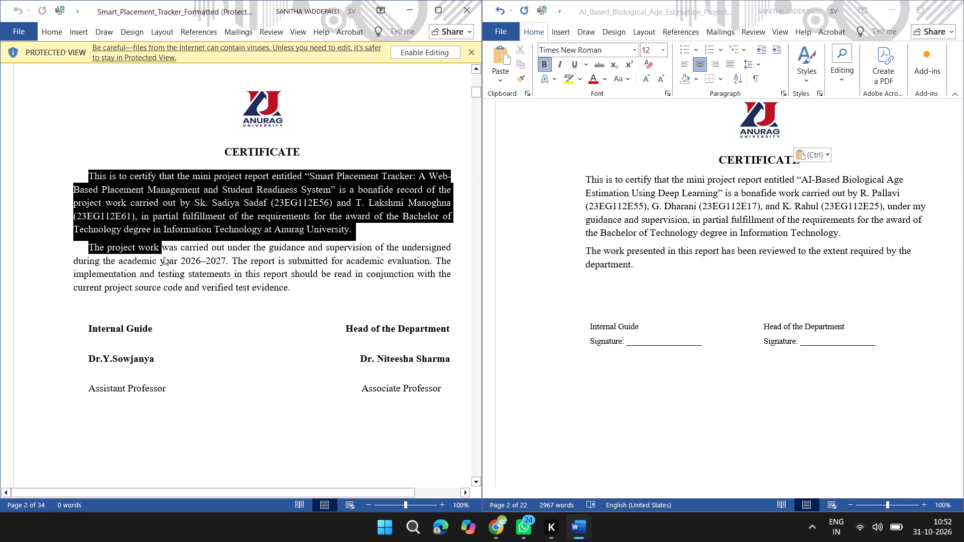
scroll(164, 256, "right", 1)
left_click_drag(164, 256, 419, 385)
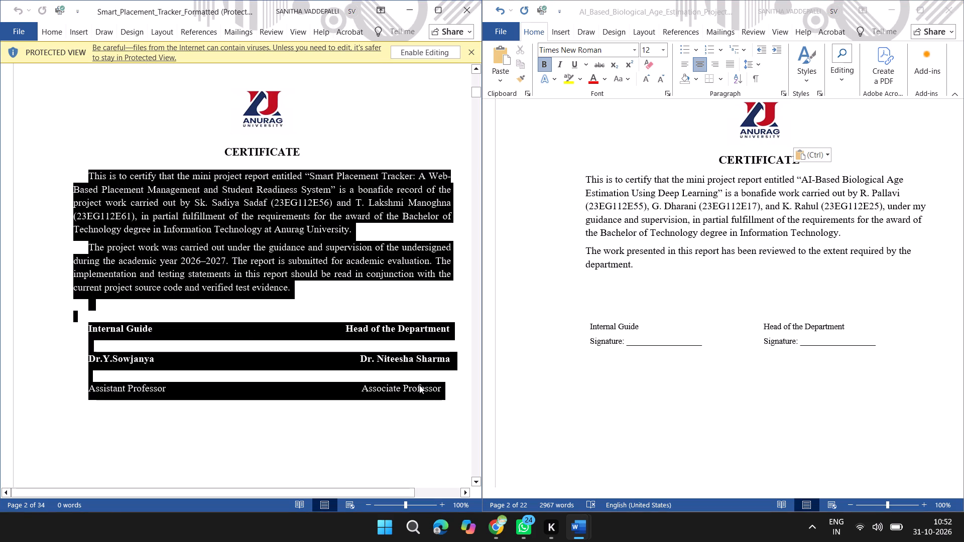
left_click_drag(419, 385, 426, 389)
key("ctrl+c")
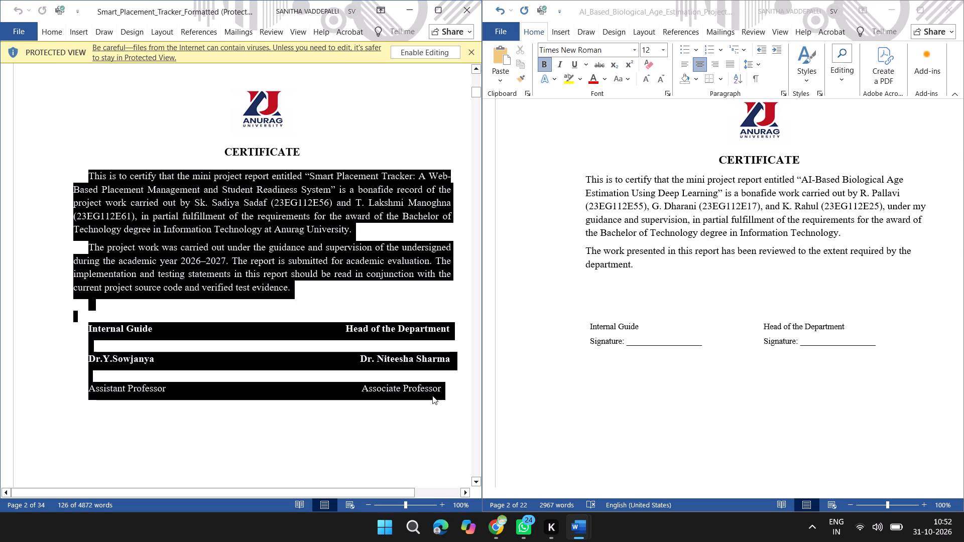
Open Notepad on the short cns3.java note, add blank lines at its end, and narrow the window to uncover the biological age certificate.
left_click(414, 523)
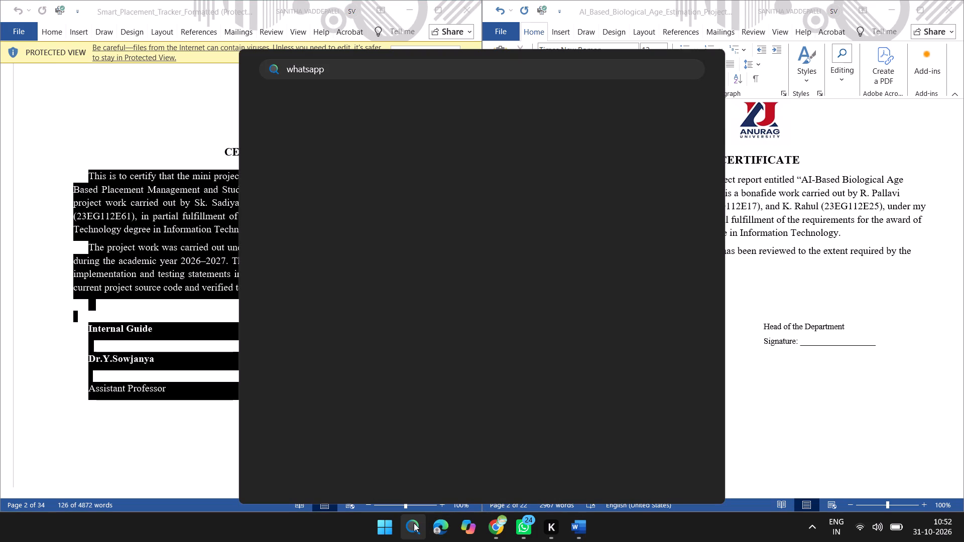
type("notepad")
key("Return")
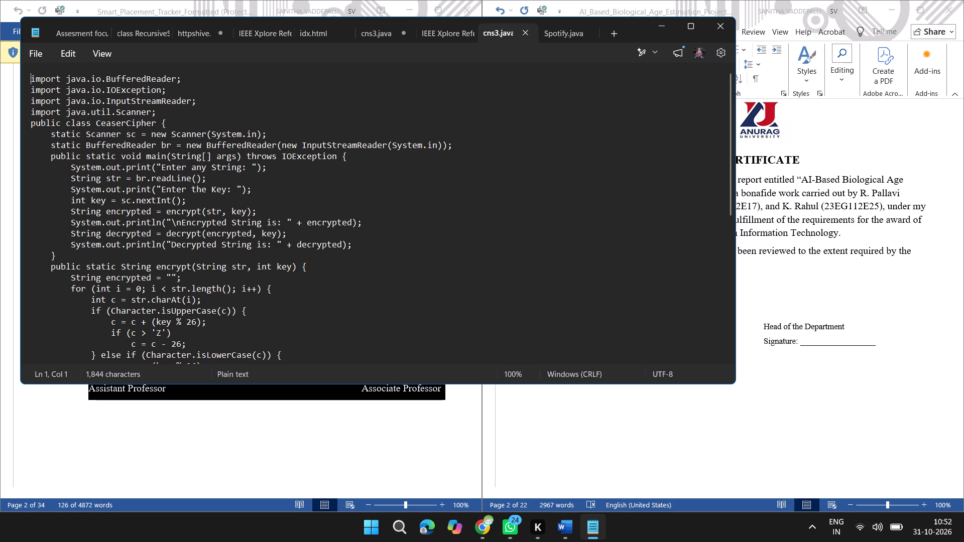
left_click(384, 33)
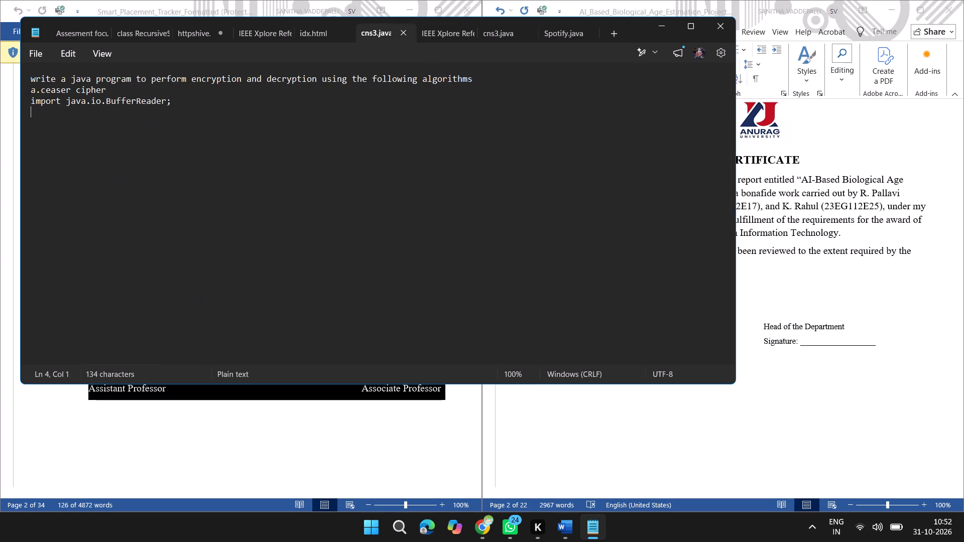
scroll(347, 171, "down", 2)
key("Return")
key("Return")
key("Return")
left_click(725, 206)
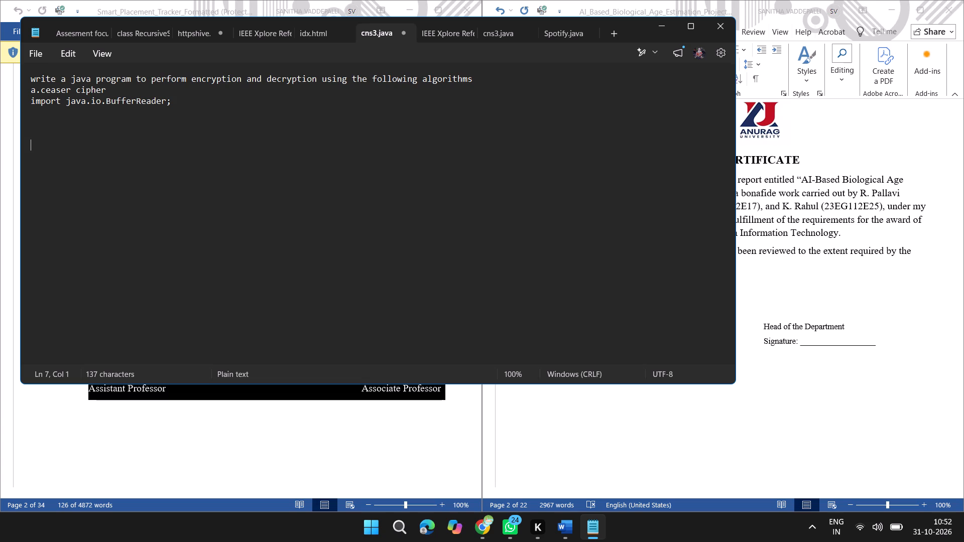
left_click(735, 200)
left_click_drag(736, 207, 695, 218)
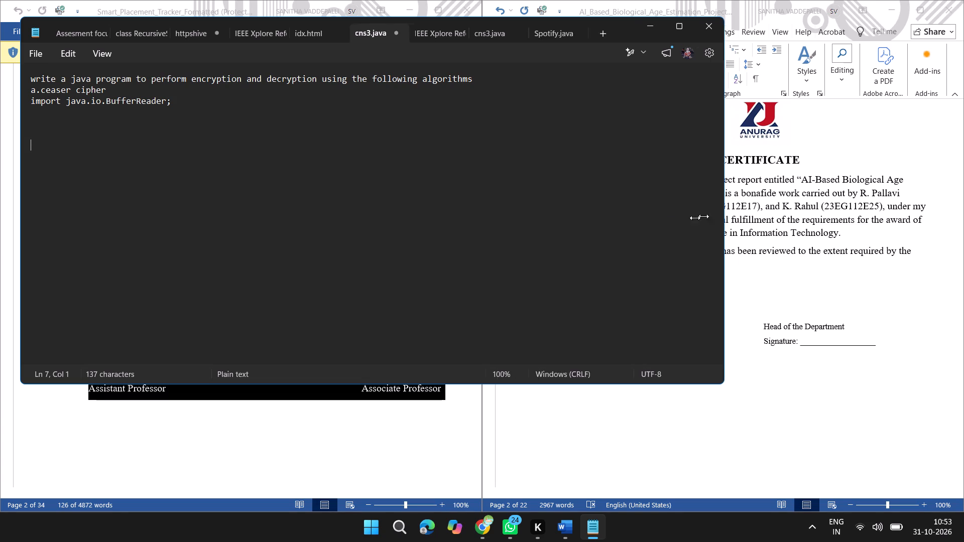
left_click_drag(695, 218, 426, 255)
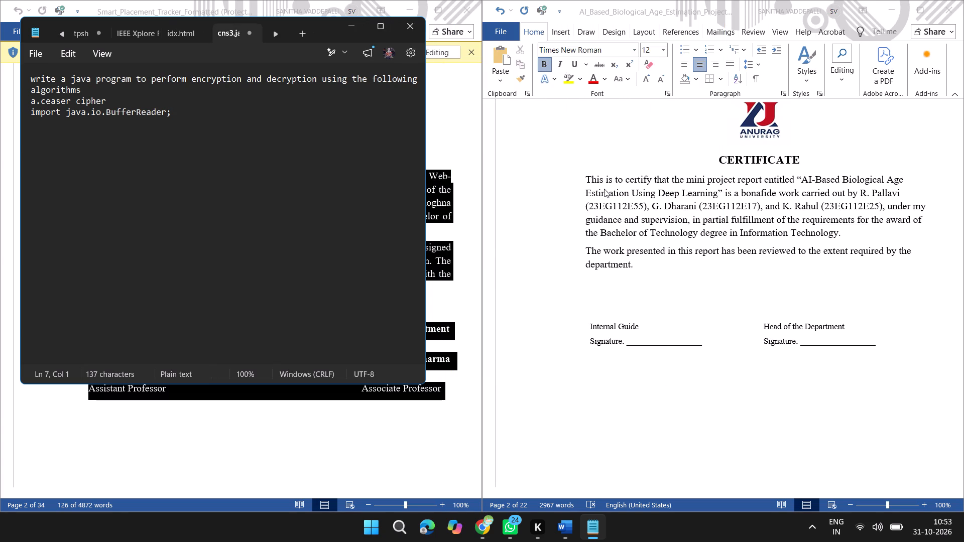
Copy the biological age certificate text from "AI-Based Biological Age Estimation" through "Bachelor of" into the Notepad note below the import line, then minimize Notepad.
left_click(797, 174)
left_click_drag(797, 174, 819, 215)
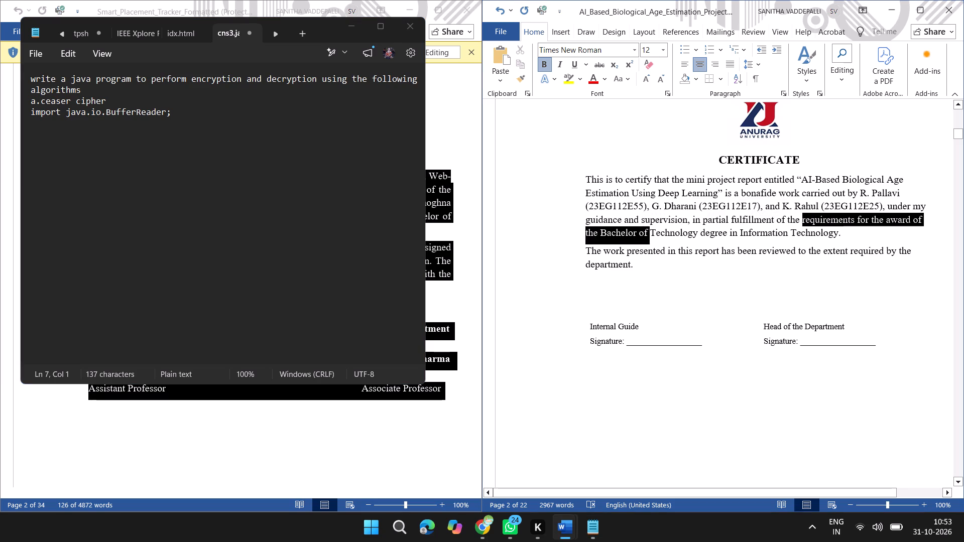
left_click_drag(819, 215, 800, 182)
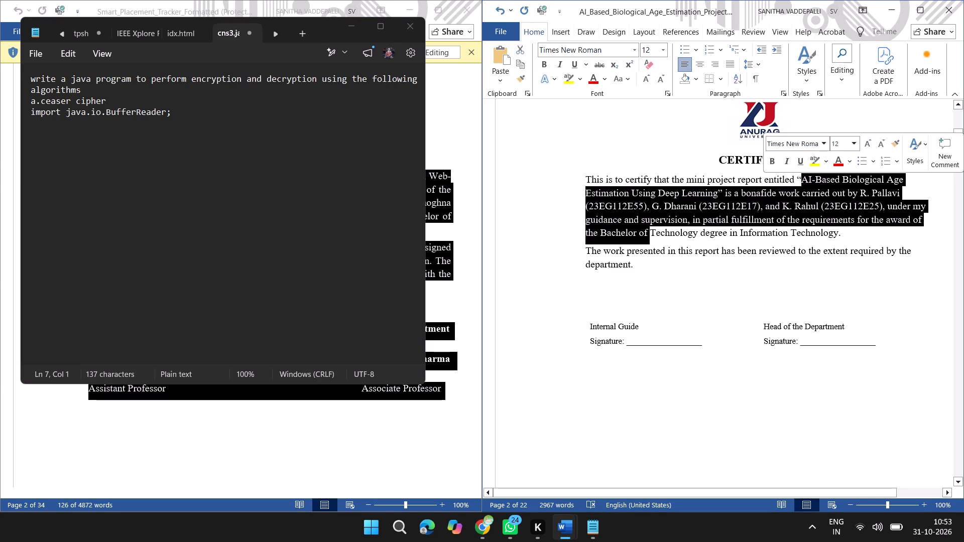
key("ctrl+c")
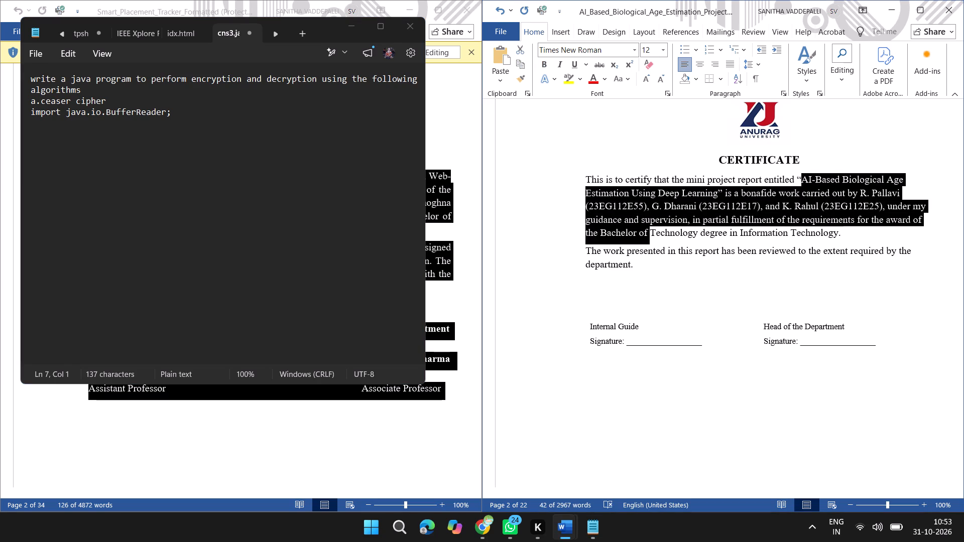
left_click(183, 107)
key("Return")
key("Return")
key("Return")
key("Return")
key("Return")
key("ctrl+v")
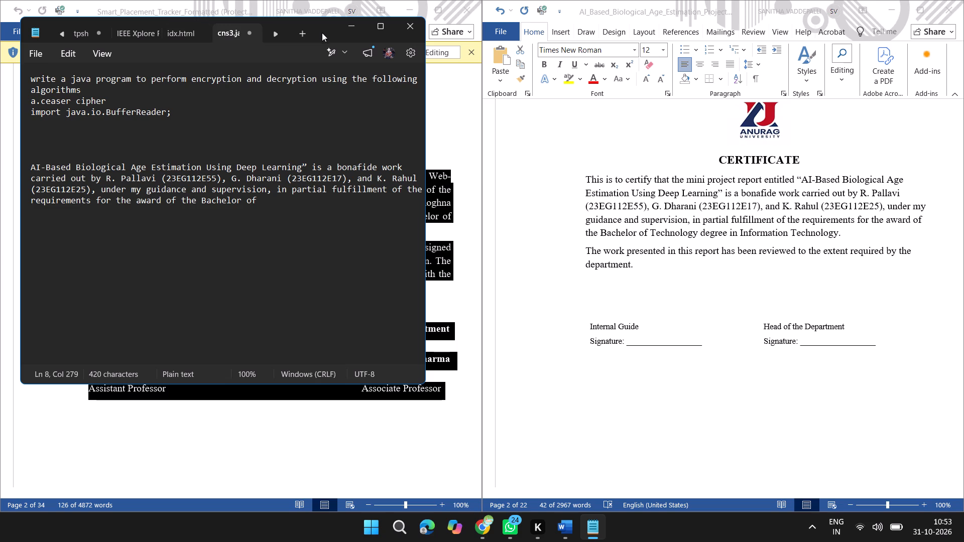
left_click(349, 32)
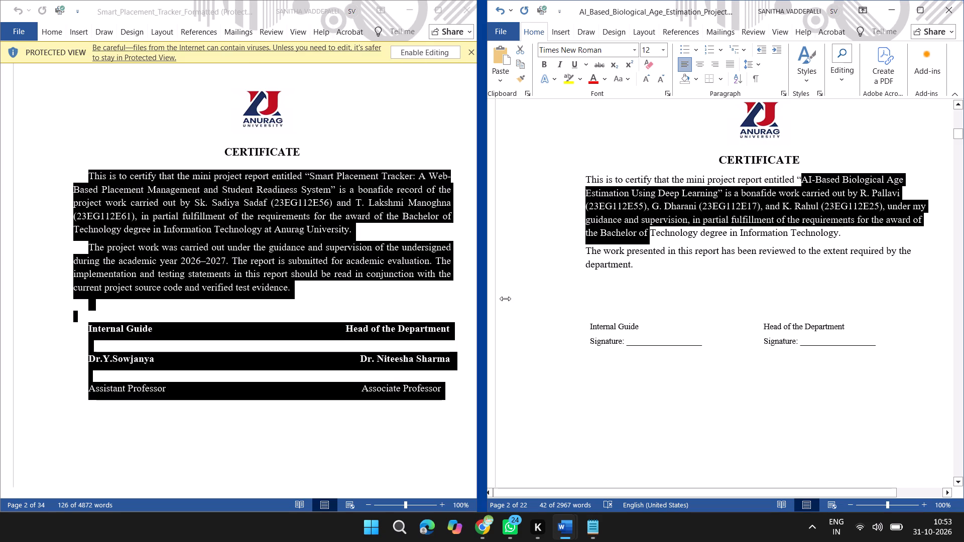
Clear the body paragraphs and signature block beneath the CERTIFICATE heading in the biological age report.
left_click(690, 254)
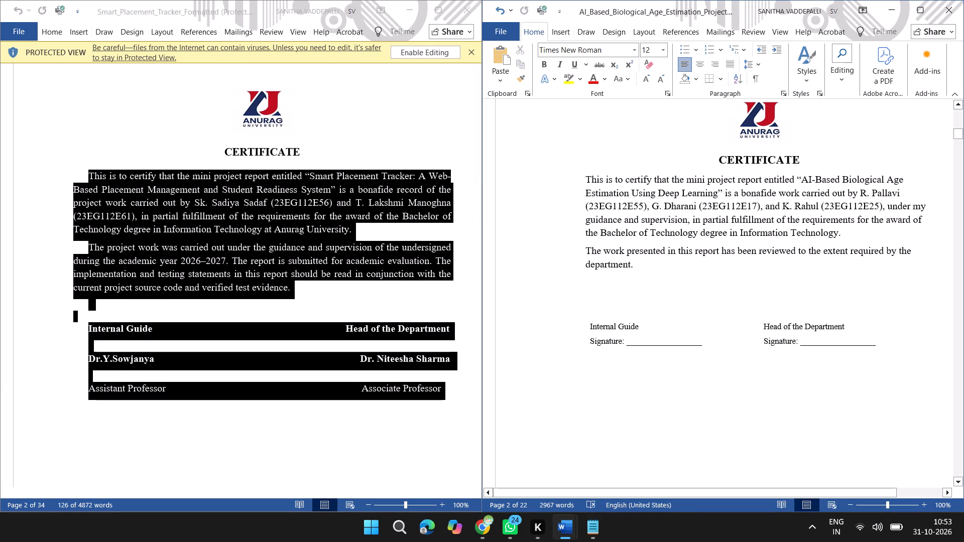
left_click_drag(586, 178, 859, 338)
scroll(659, 251, "right", 1)
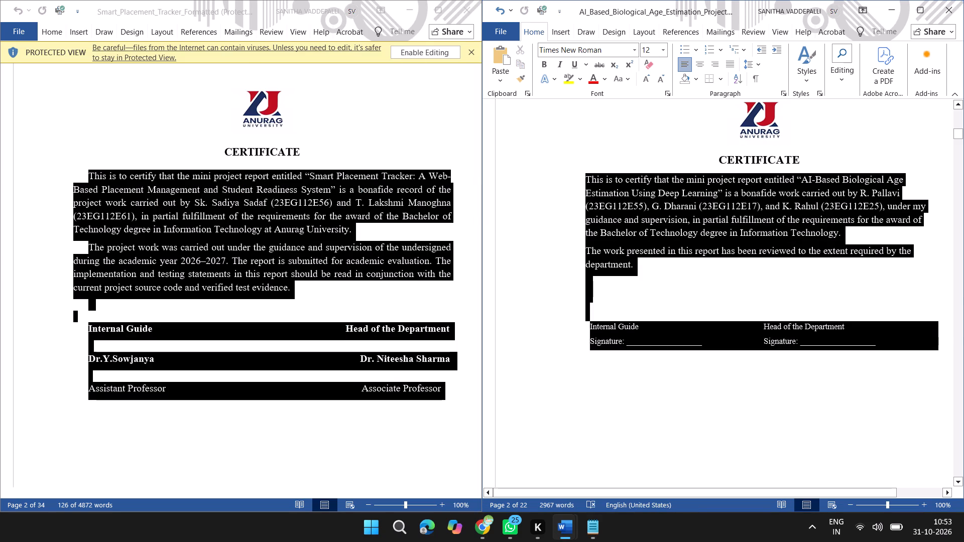
left_click_drag(859, 338, 867, 346)
key("backslash")
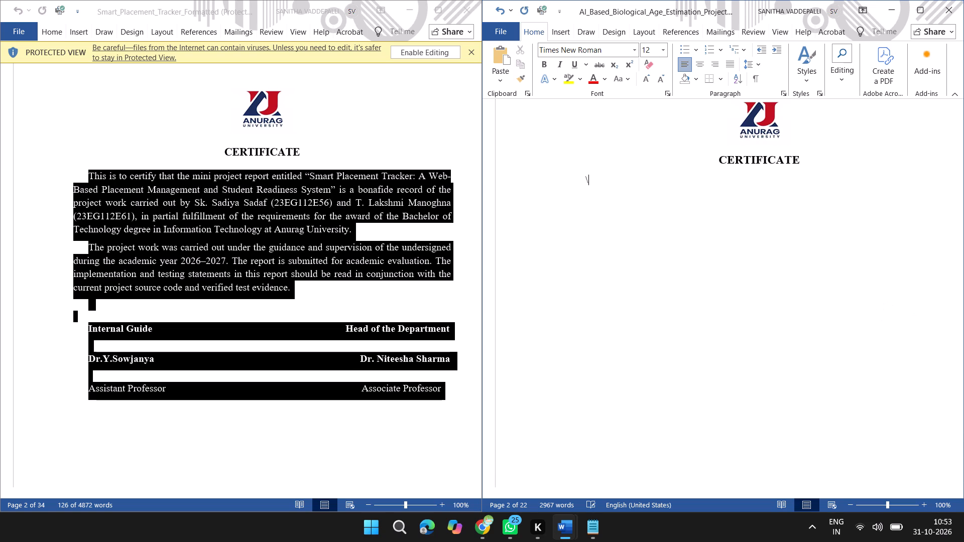
Copy the Smart Placement Tracker certificate's body paragraphs and signature block and paste them beneath the biological age report's CERTIFICATE heading.
left_click(89, 174)
left_click_drag(89, 174, 261, 326)
scroll(135, 256, "up", 1)
scroll(208, 295, "right", 1)
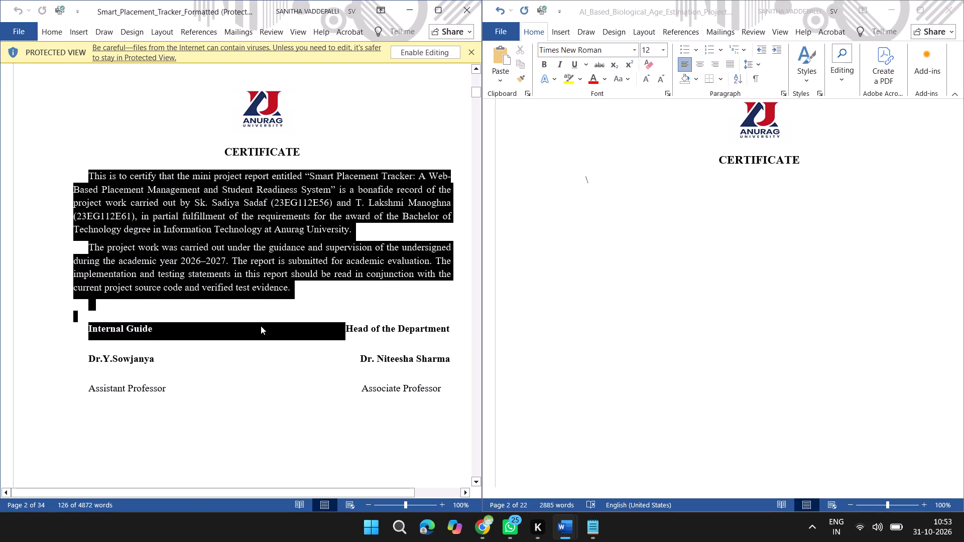
left_click_drag(261, 326, 435, 387)
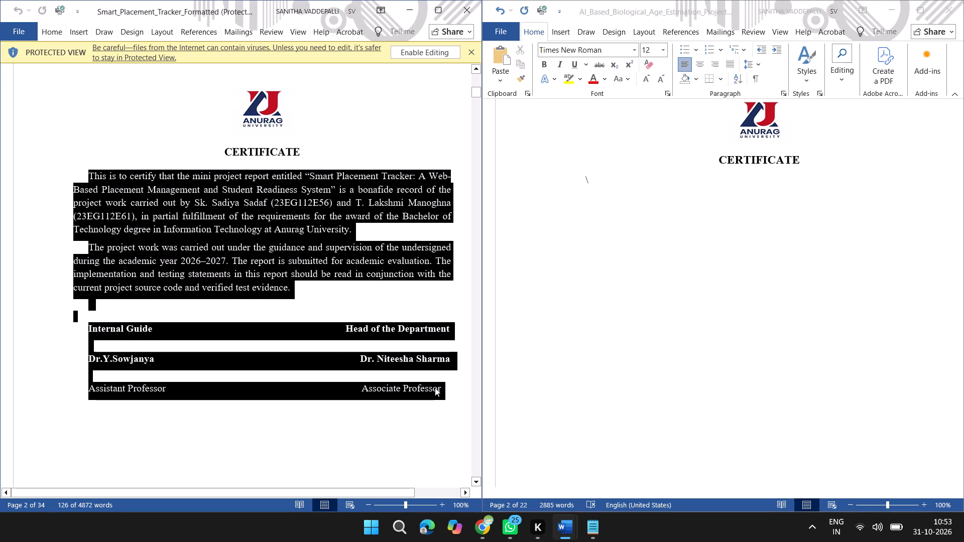
key("ctrl+c")
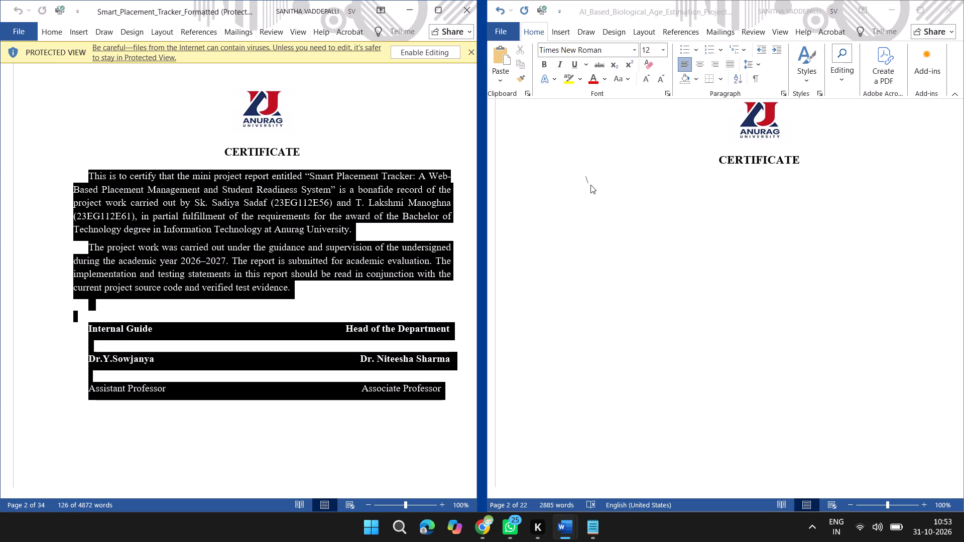
left_click(591, 184)
key("BackSpace")
key("ctrl+v")
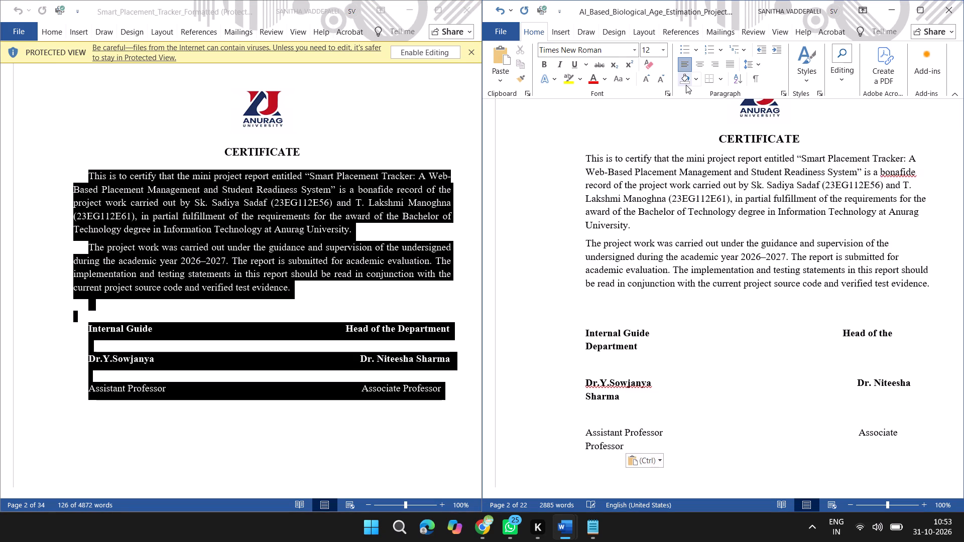
Centre-align the pasted body paragraphs and signature block on the biological age certificate page.
left_click_drag(587, 157, 940, 444)
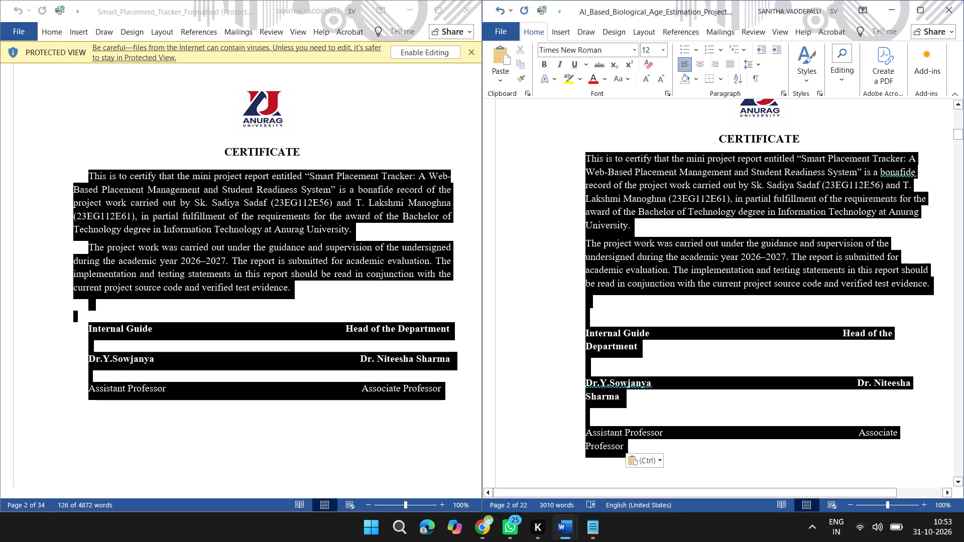
left_click_drag(940, 444, 938, 449)
left_click(700, 63)
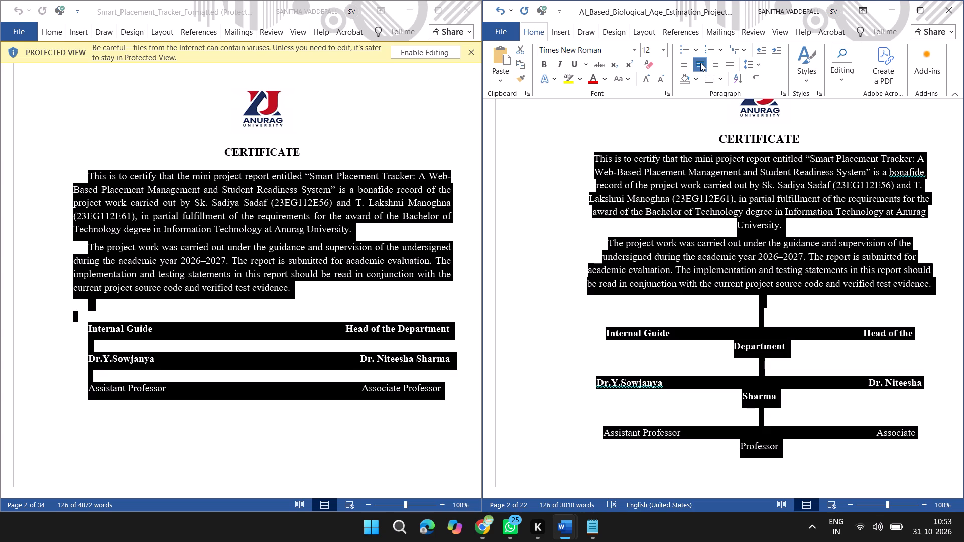
left_click(551, 216)
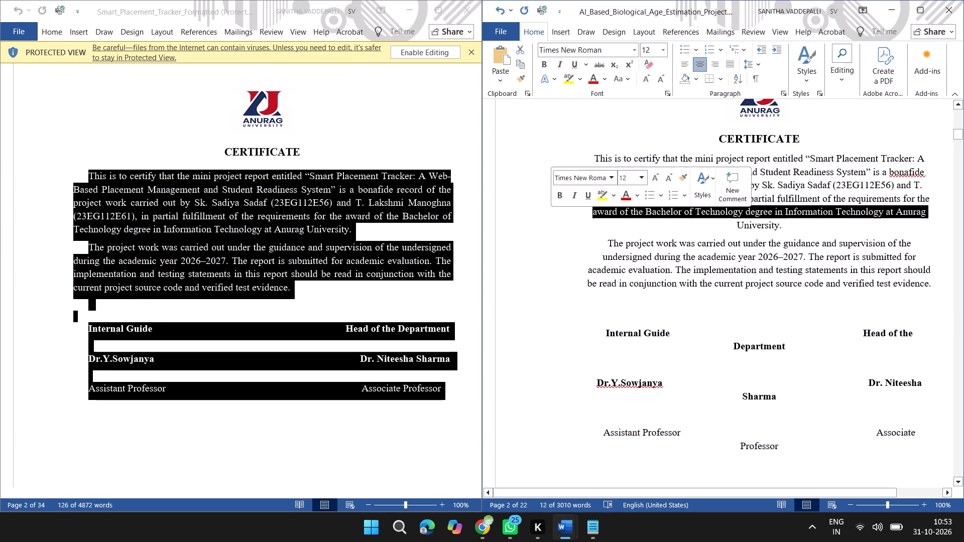
left_click(529, 301)
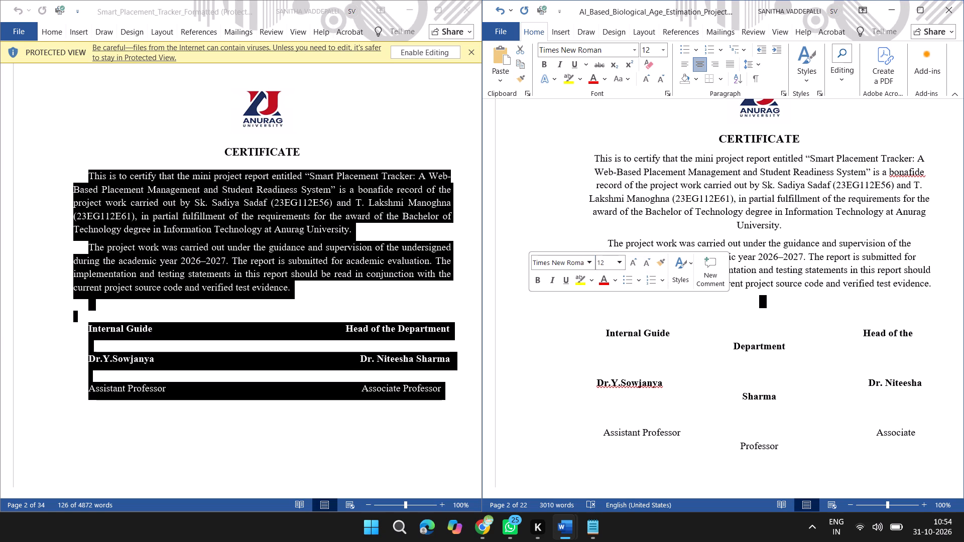
Maximize the biological age report and left-align the certificate paragraph starting "The project work was carried out".
left_click(914, 9)
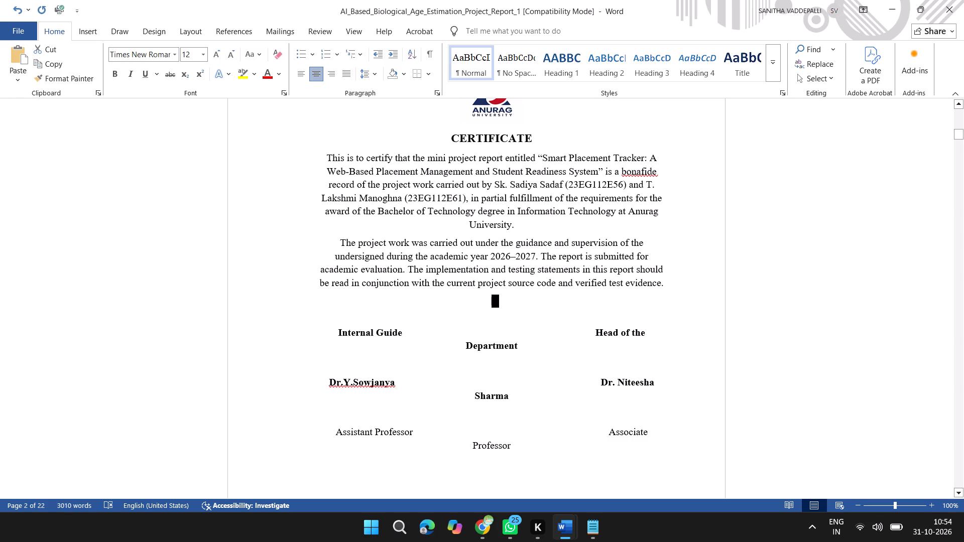
left_click(293, 242)
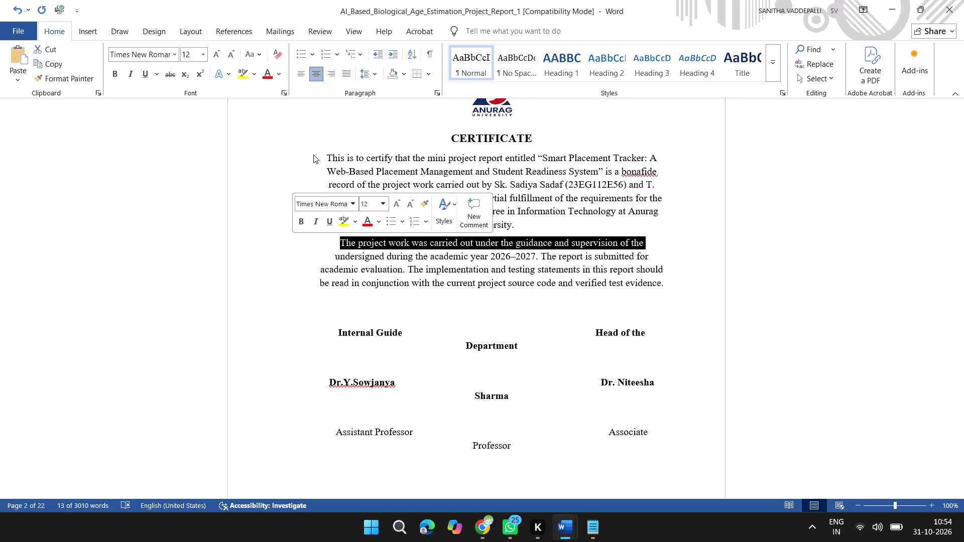
left_click(299, 68)
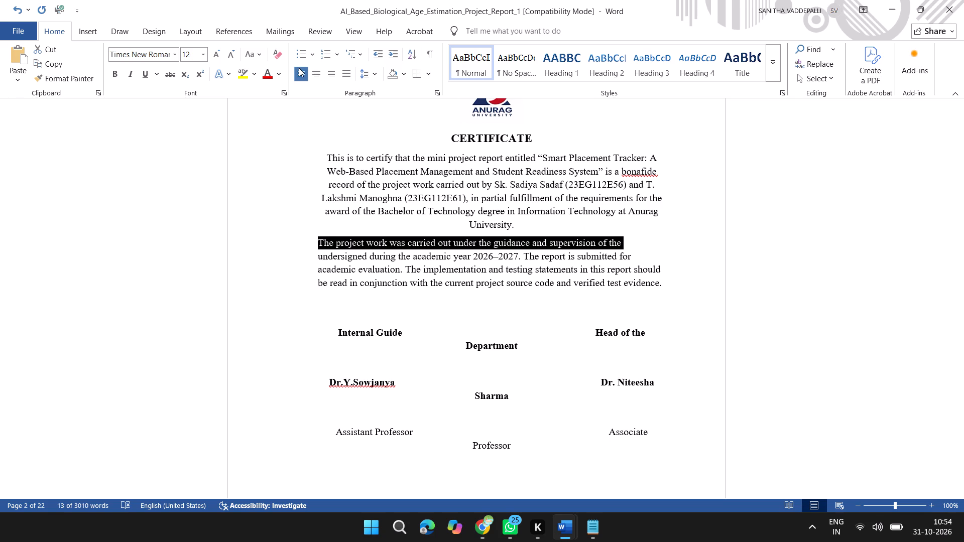
Set the line spacing of the certificate's body paragraphs and signature block to 1.0.
left_click(325, 157)
left_click_drag(325, 157, 512, 396)
scroll(360, 241, "up", 1)
scroll(462, 351, "up", 1)
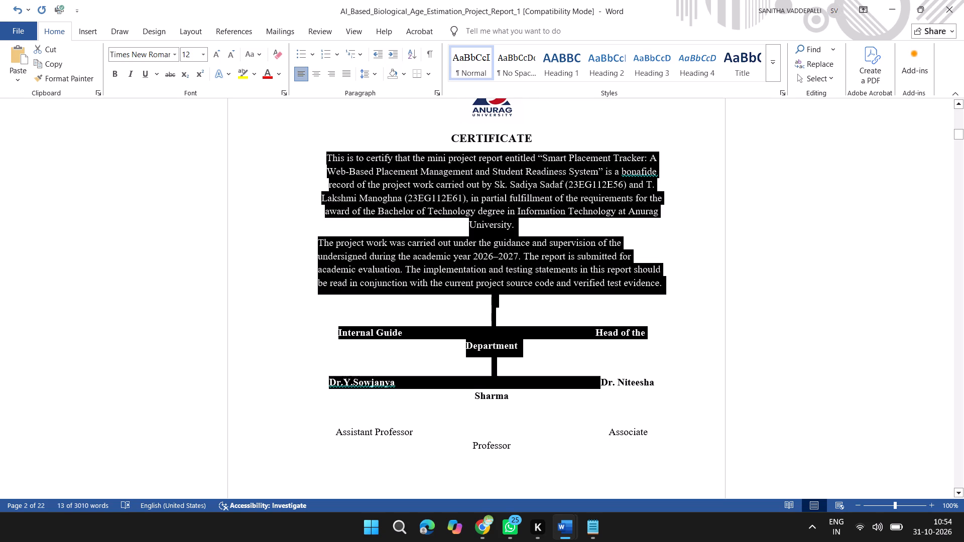
left_click_drag(512, 396, 538, 442)
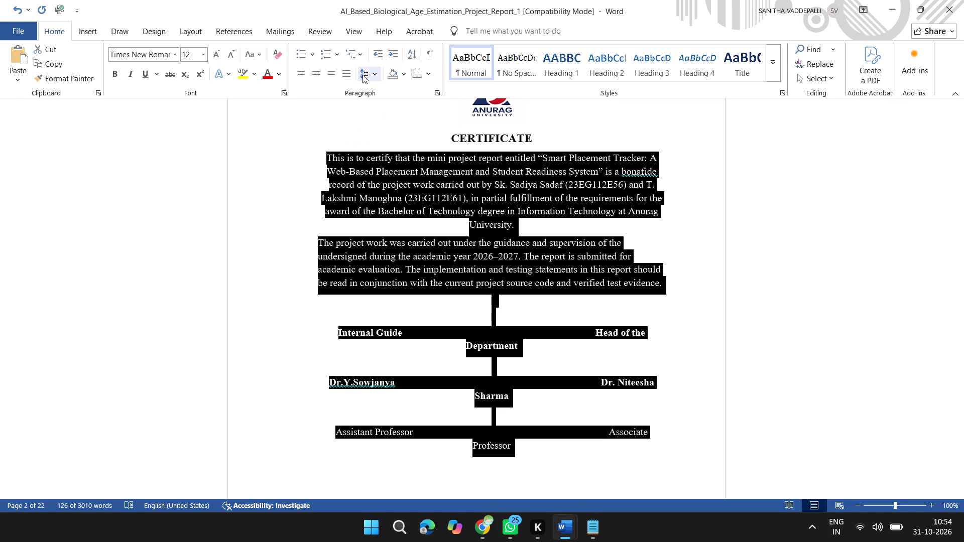
left_click(363, 75)
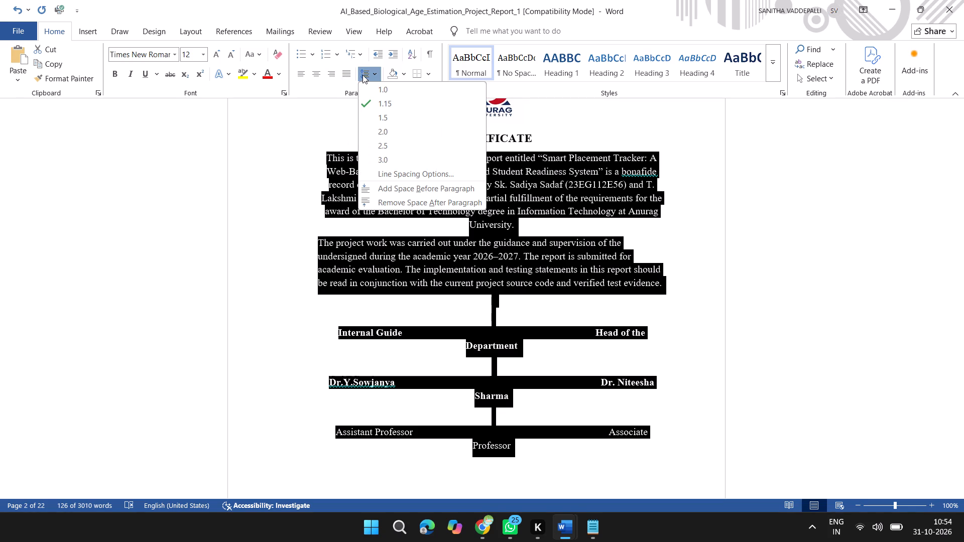
left_click(371, 85)
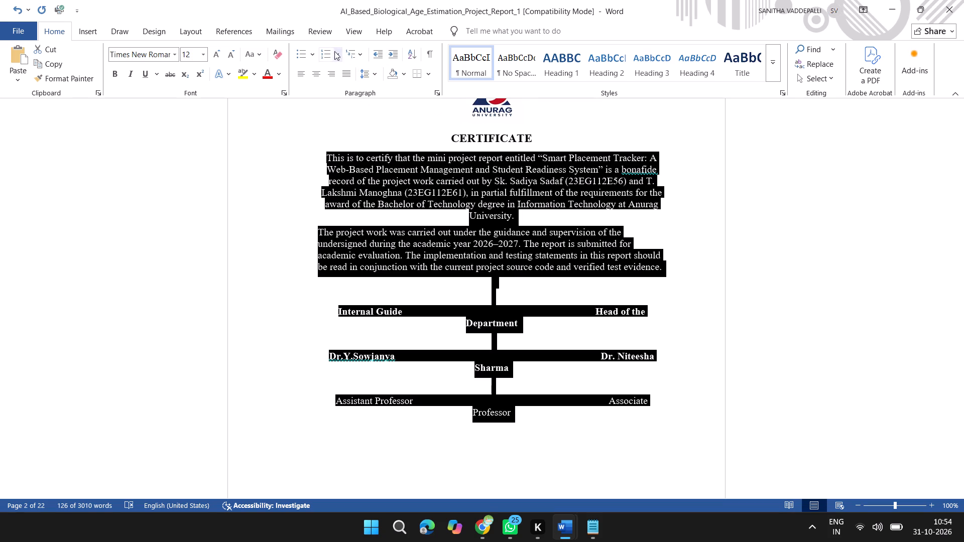
Try left alignment on the certificate's body paragraphs and signature block, finishing with all of them centre-aligned.
left_click(305, 71)
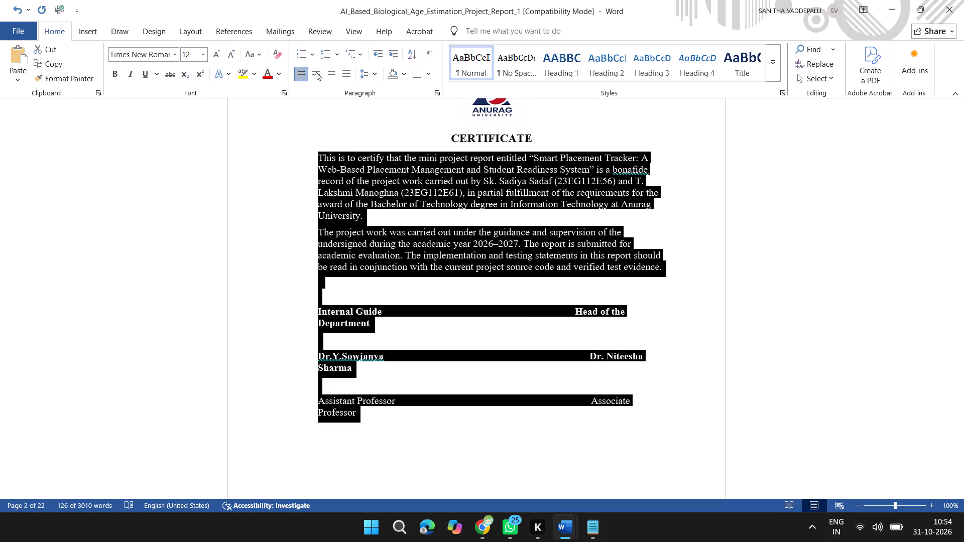
left_click(316, 72)
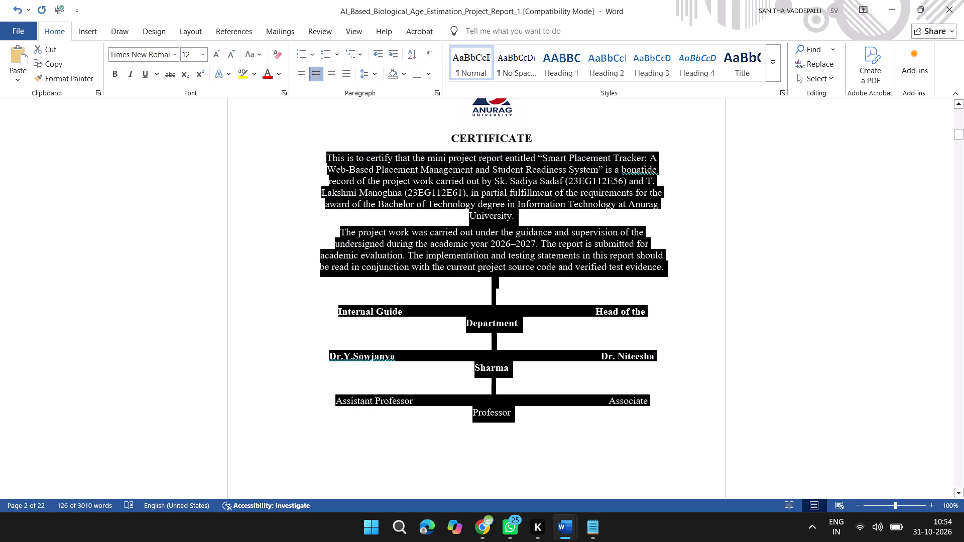
left_click(302, 168)
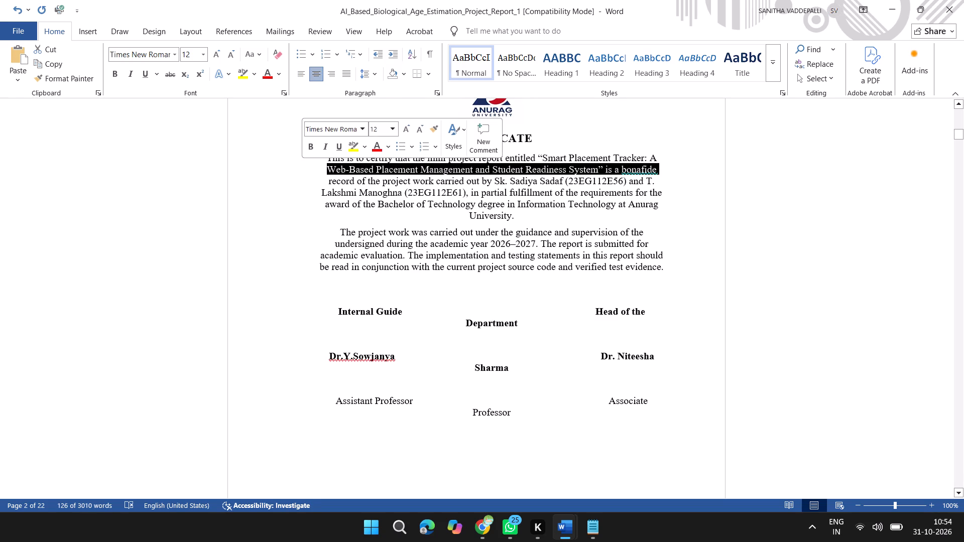
Review the layout of the report's front pages, from the cover through the certificate pages to the Acknowledgement.
left_click(190, 35)
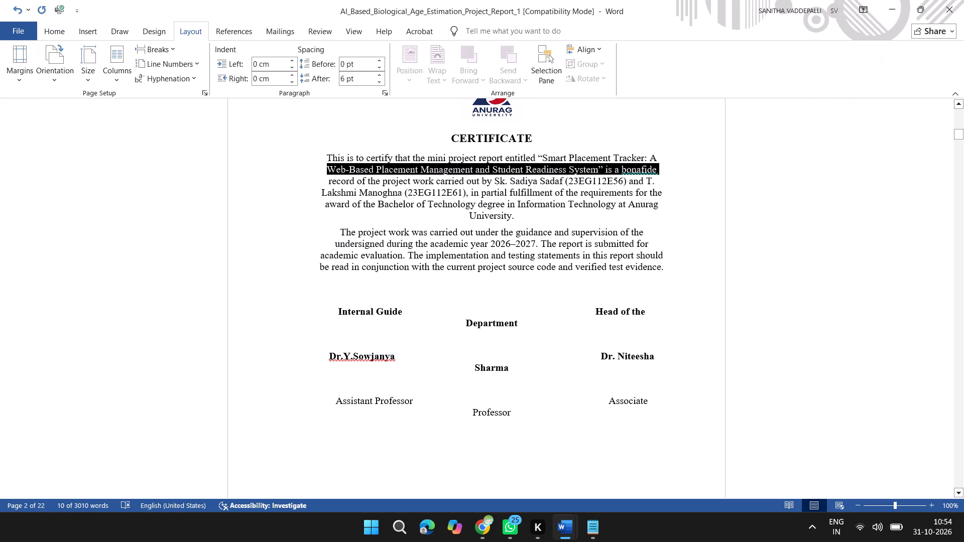
left_click(371, 236)
scroll(371, 236, "up", 2)
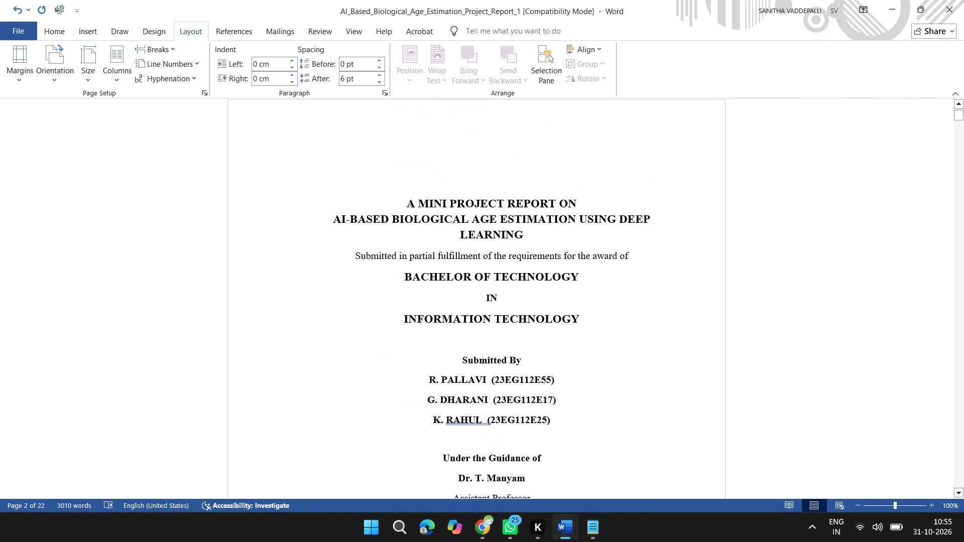
scroll(371, 236, "up", 1)
scroll(371, 236, "down", 3)
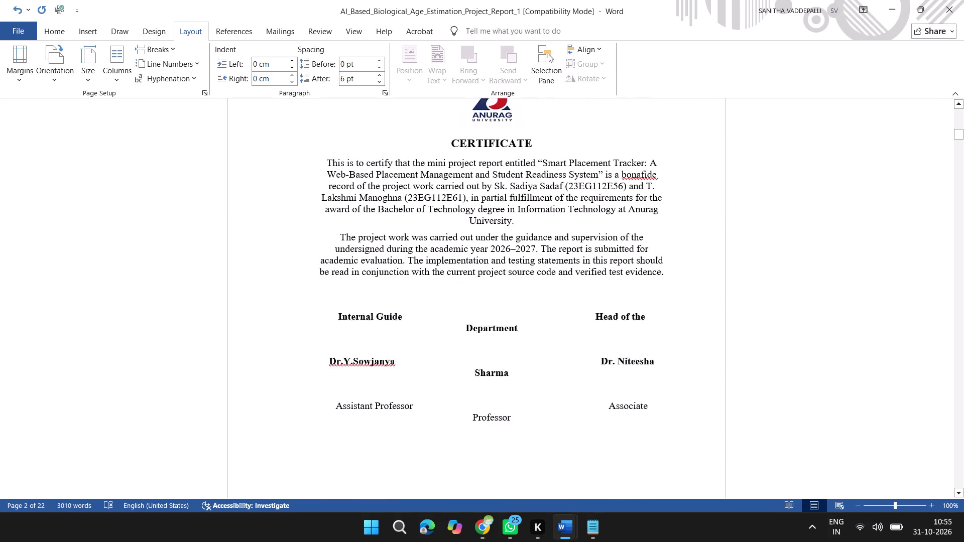
scroll(371, 236, "down", 2)
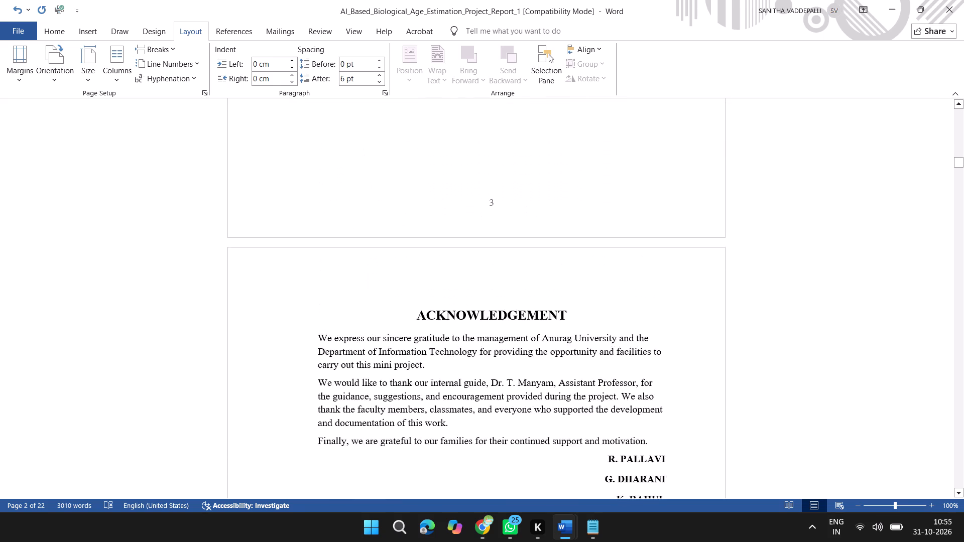
scroll(371, 236, "up", 1)
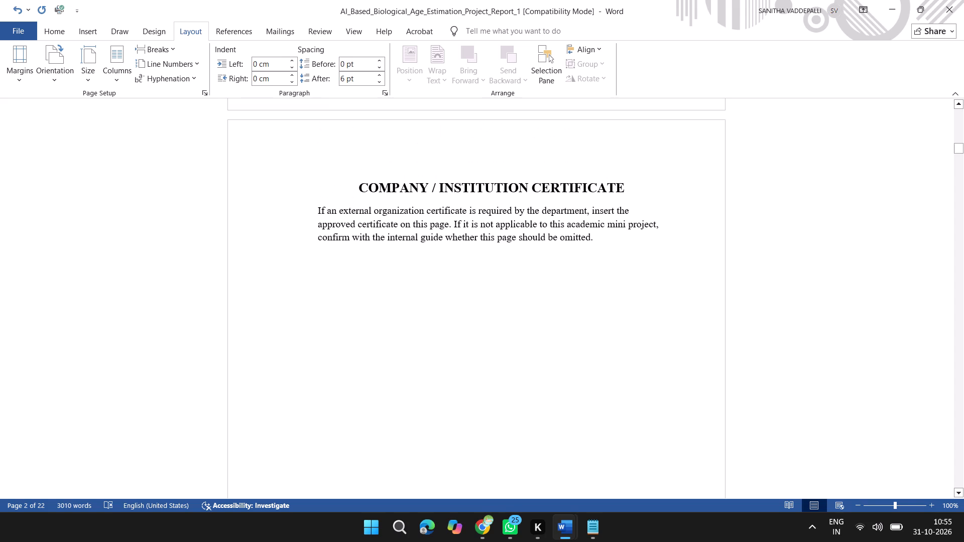
scroll(371, 236, "up", 2)
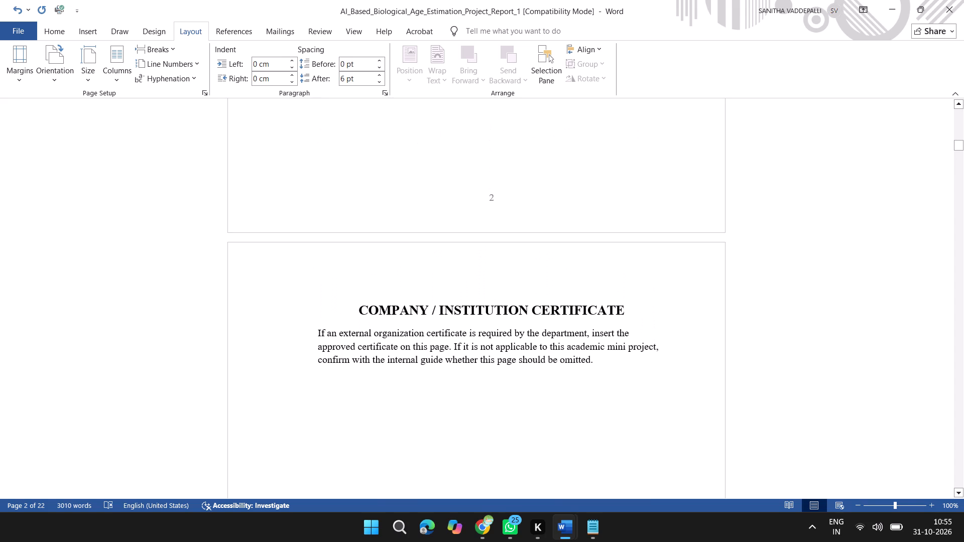
scroll(371, 236, "up", 1)
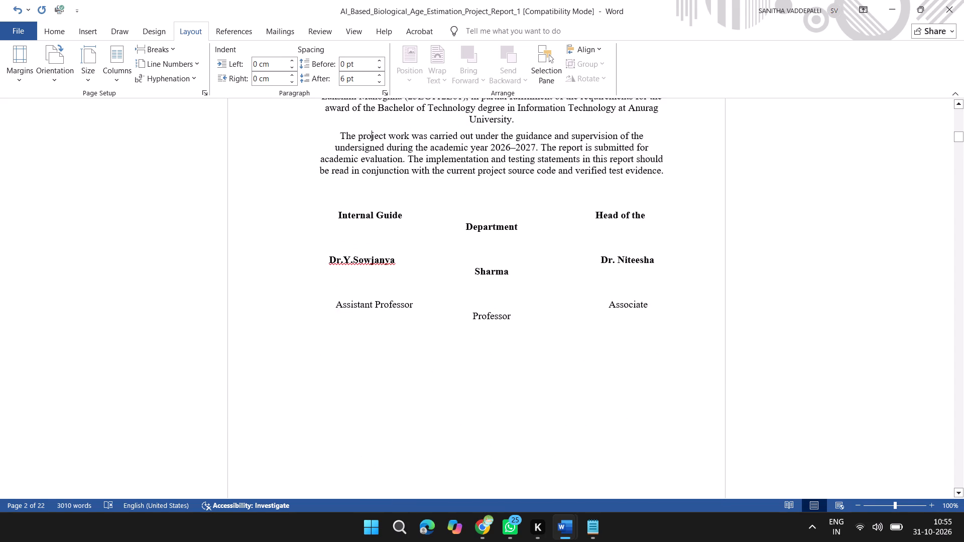
scroll(371, 236, "up", 1)
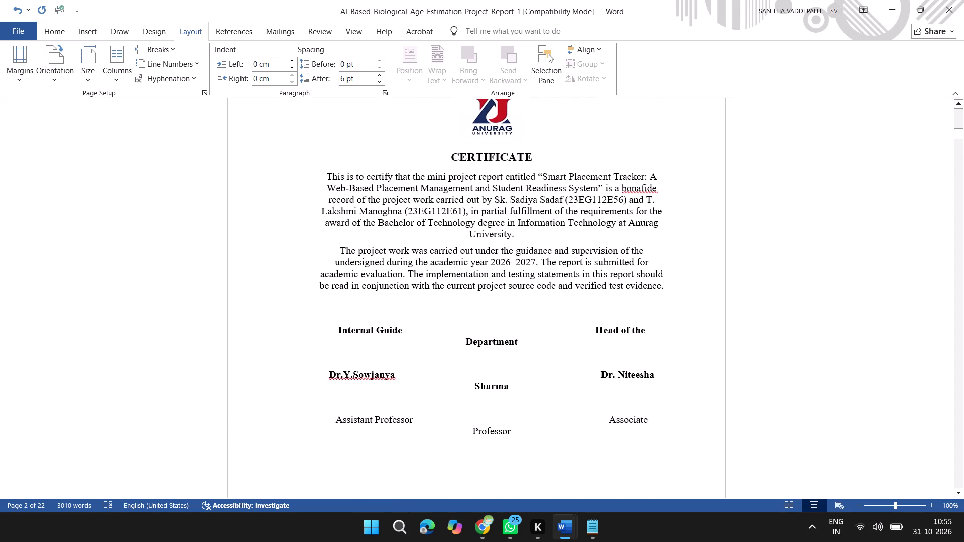
scroll(371, 236, "up", 1)
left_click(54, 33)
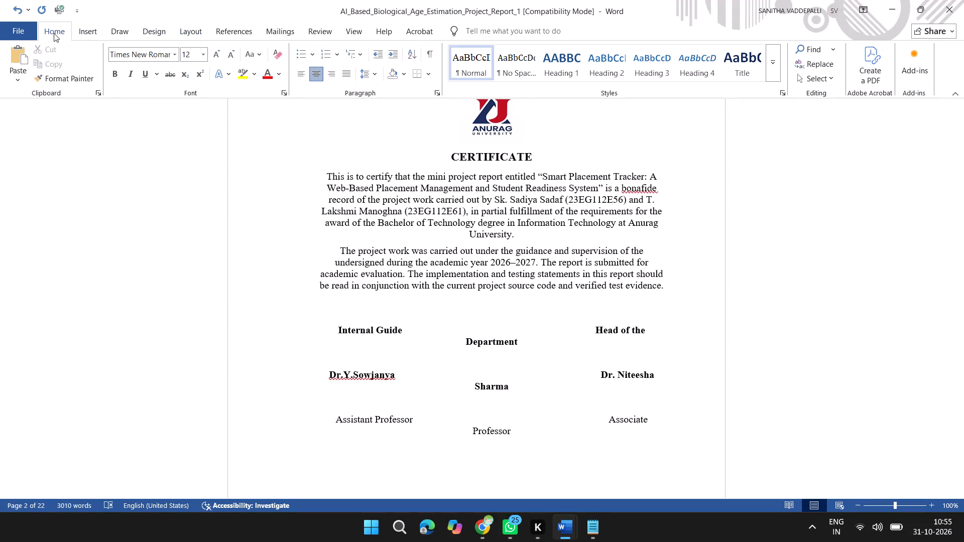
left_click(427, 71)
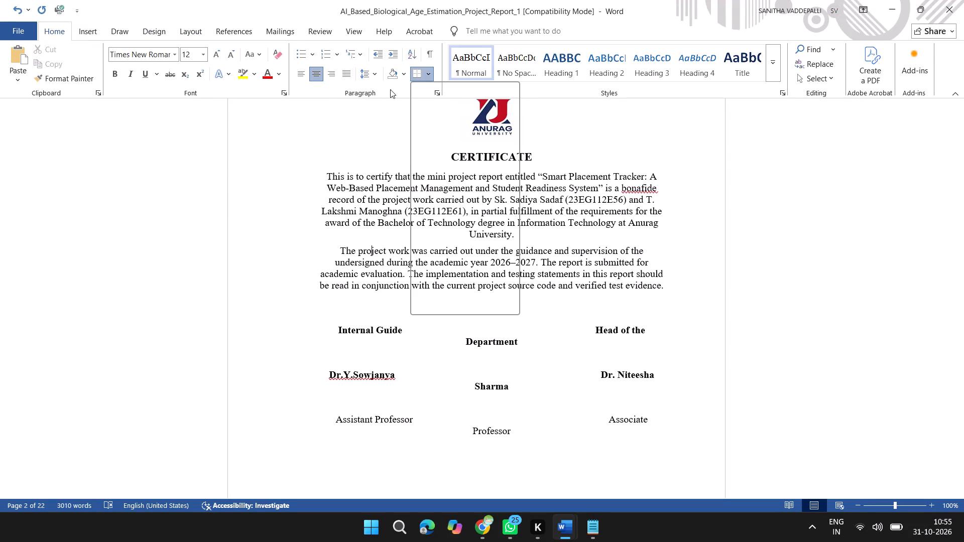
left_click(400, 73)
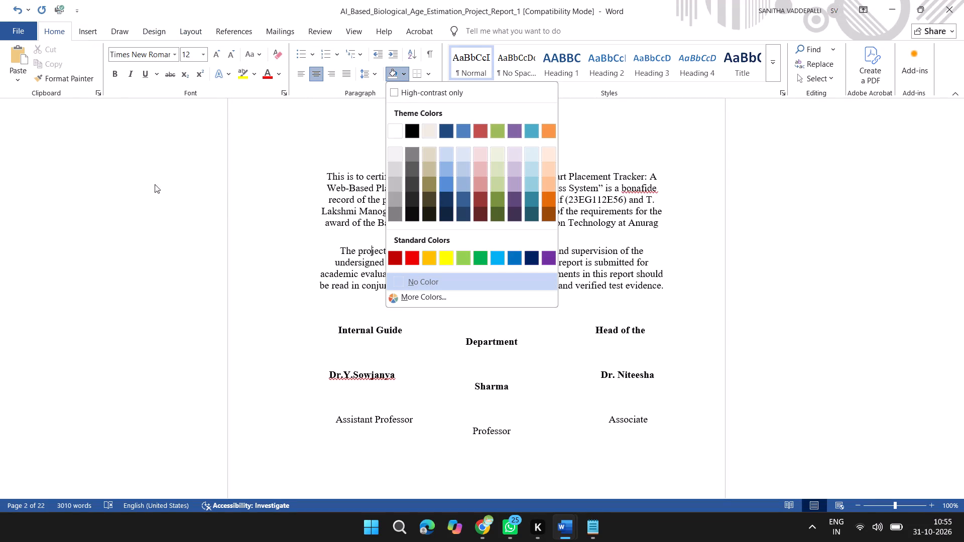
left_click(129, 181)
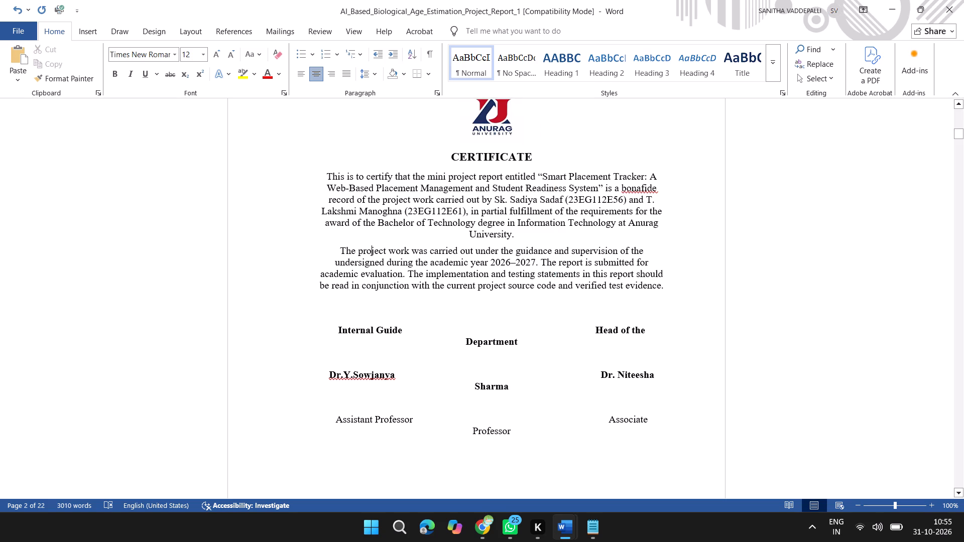
key("Print")
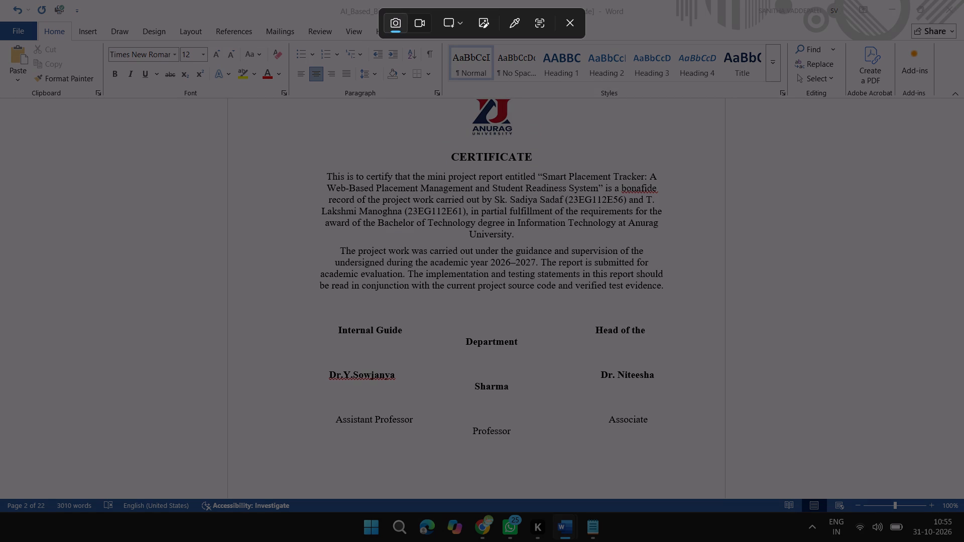
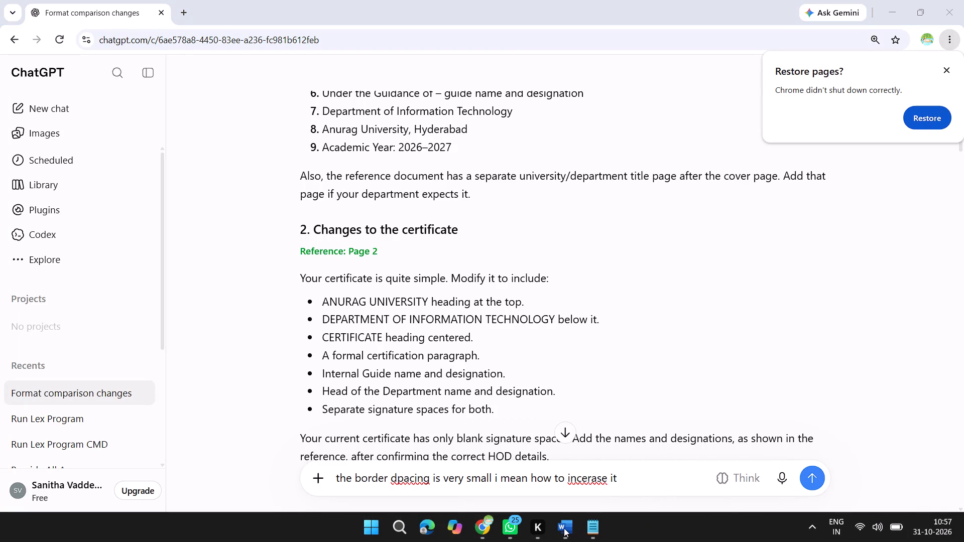
left_click(565, 533)
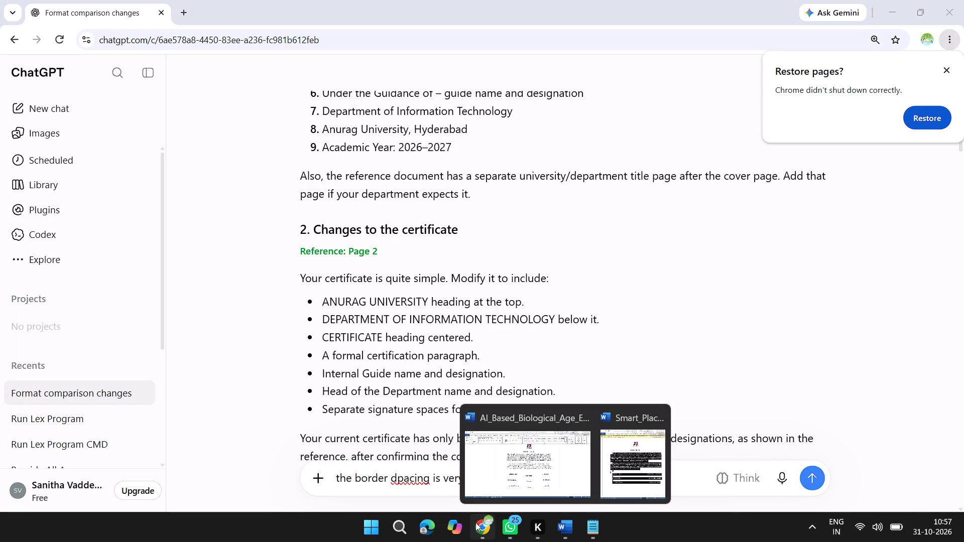
left_click(481, 528)
left_click(481, 528)
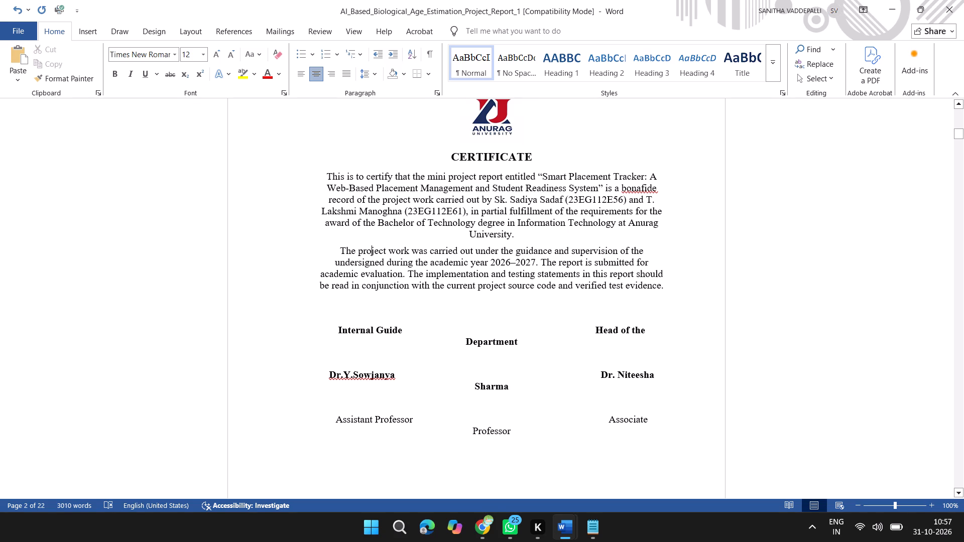
scroll(497, 324, "up", 8)
scroll(497, 324, "down", 1)
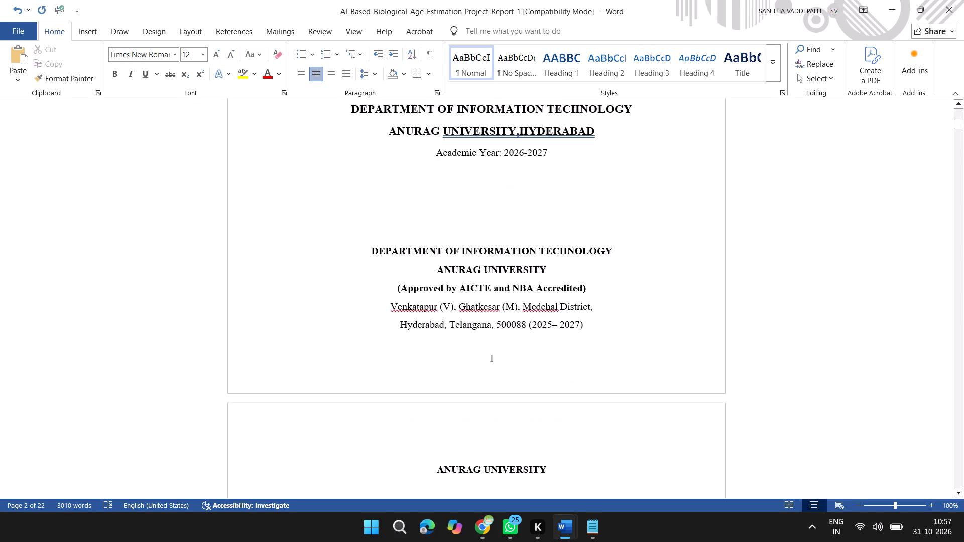
scroll(497, 324, "down", 4)
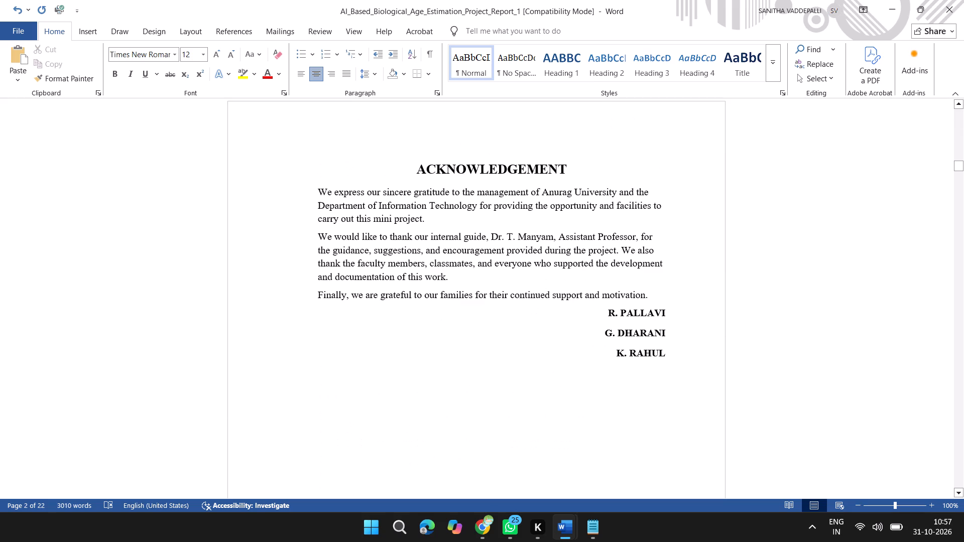
scroll(497, 324, "down", 3)
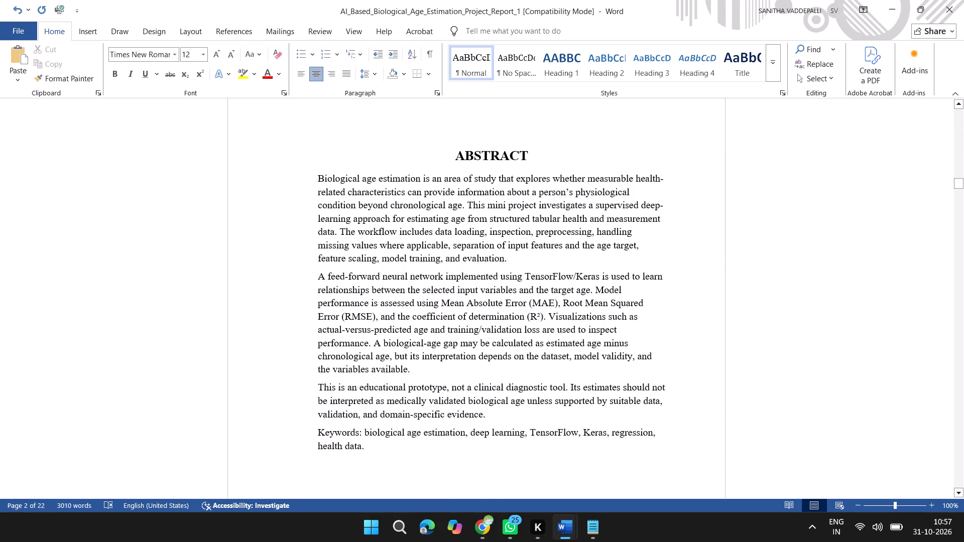
scroll(497, 324, "down", 3)
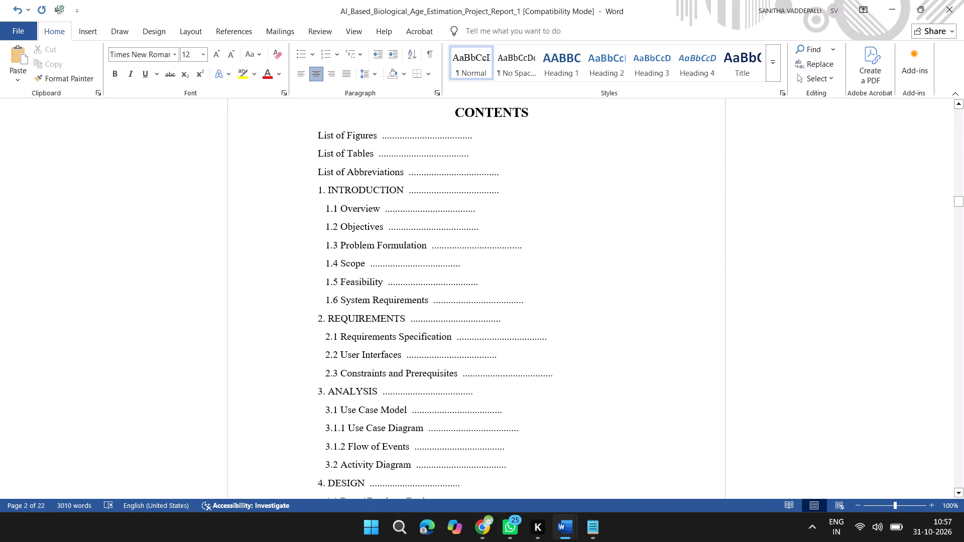
scroll(497, 324, "down", 4)
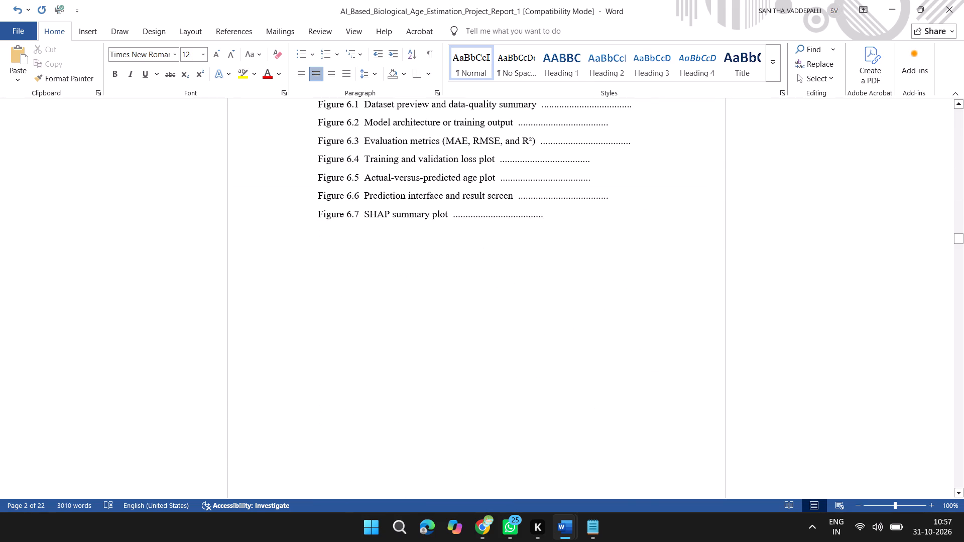
scroll(497, 324, "down", 2)
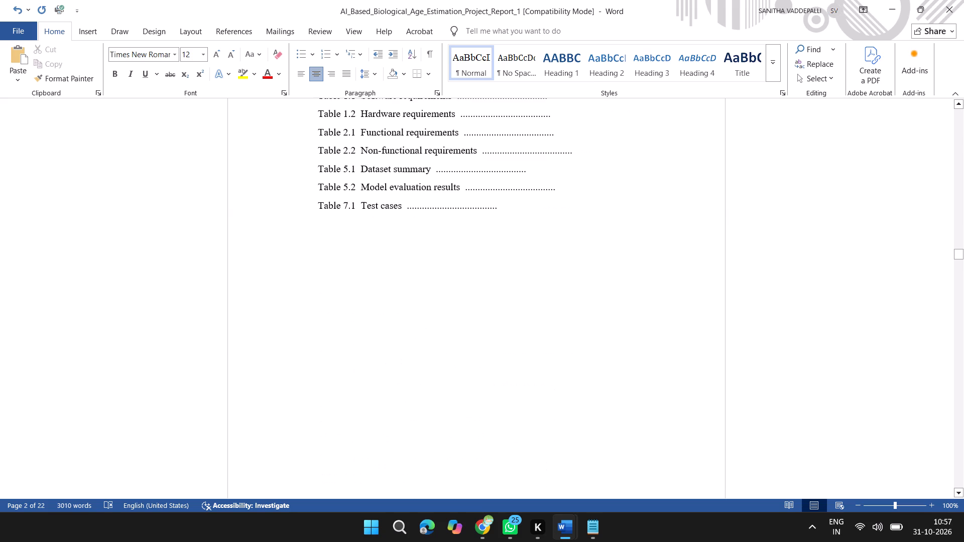
scroll(497, 324, "down", 3)
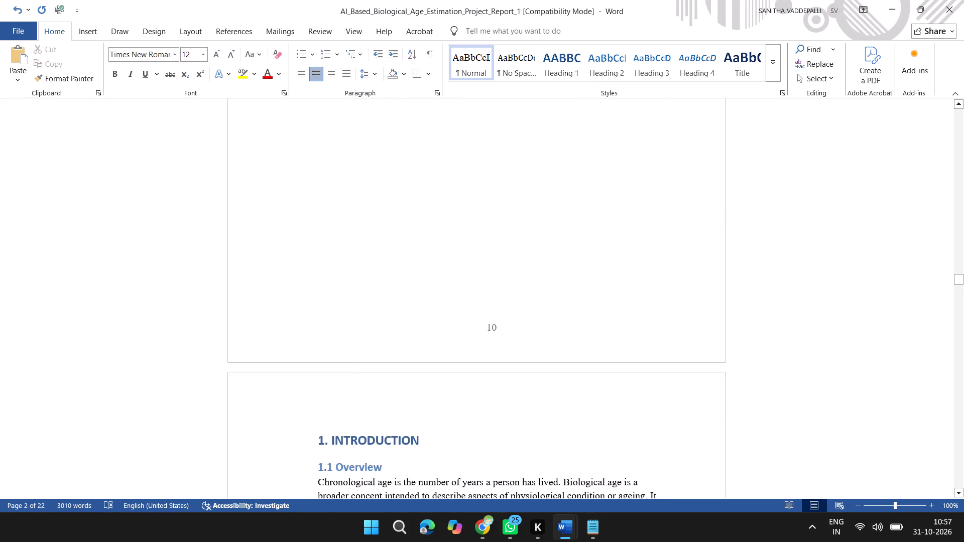
scroll(497, 324, "down", 1)
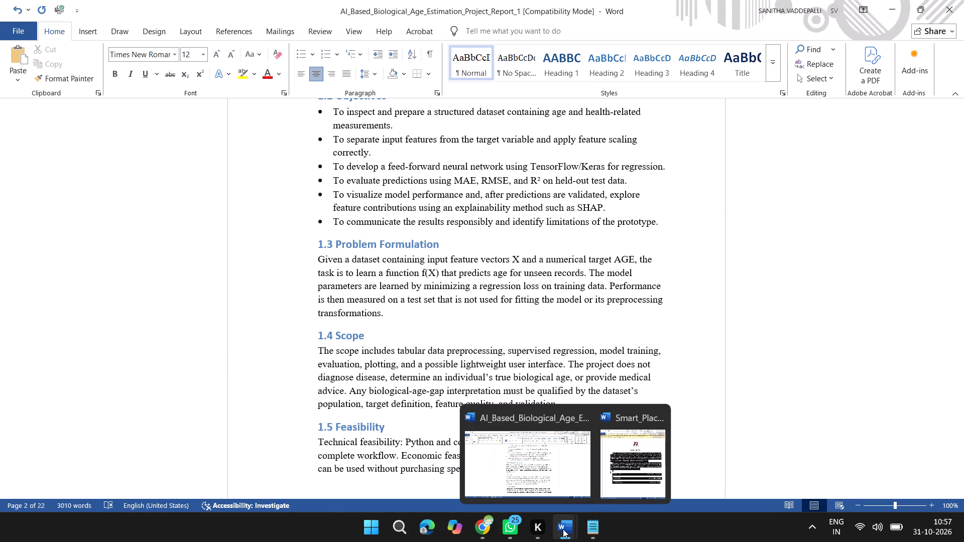
Enable editing in the Smart Placement Tracker report and place it side by side with the biological age report, both showing their cover pages.
left_click(617, 479)
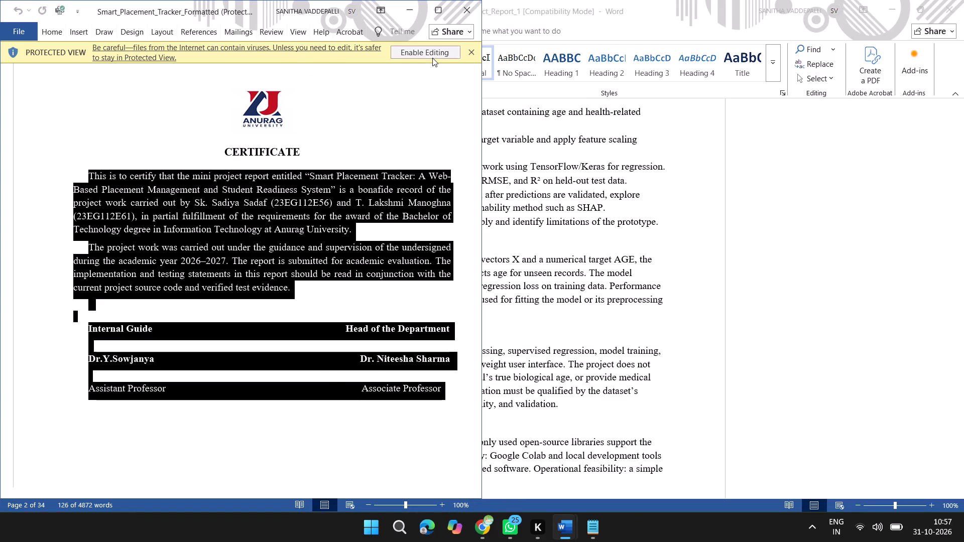
left_click(429, 52)
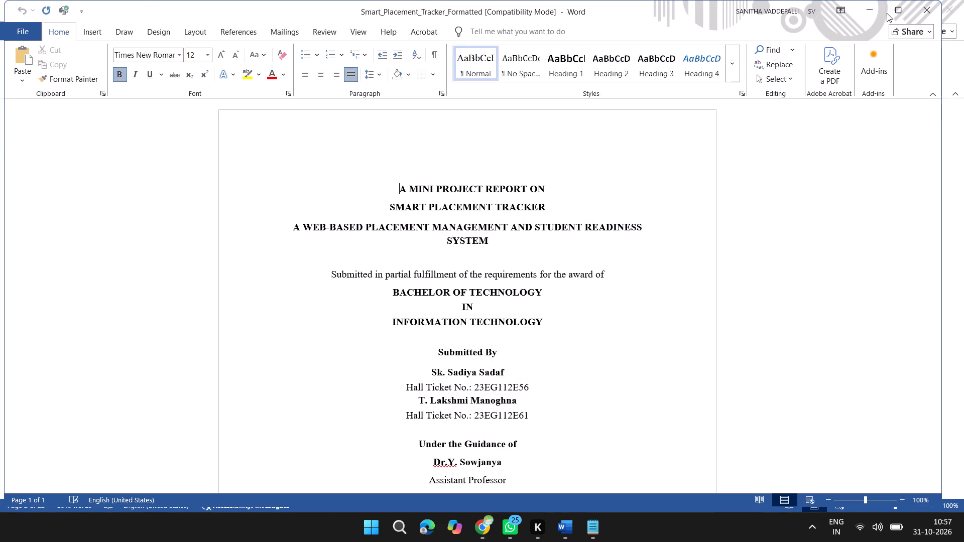
left_click(842, 58)
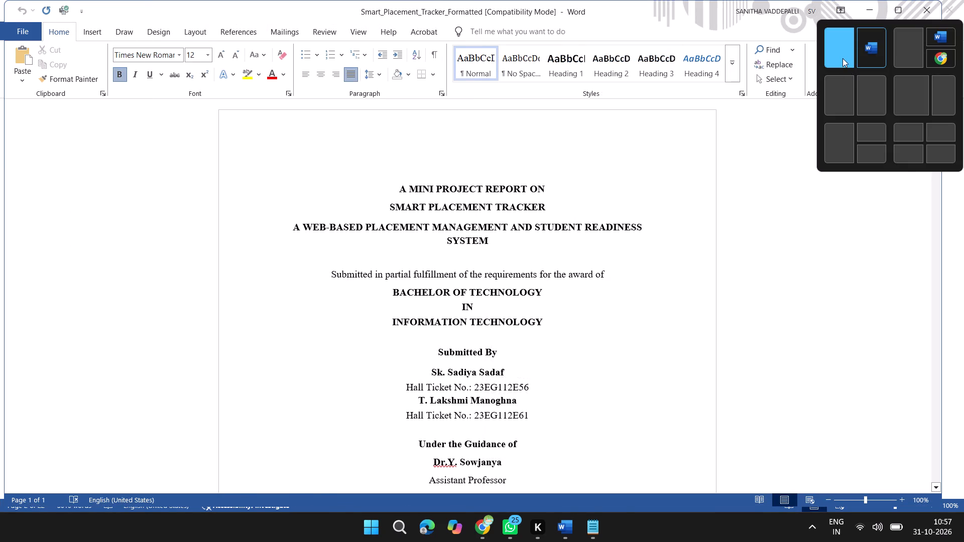
scroll(751, 229, "up", 8)
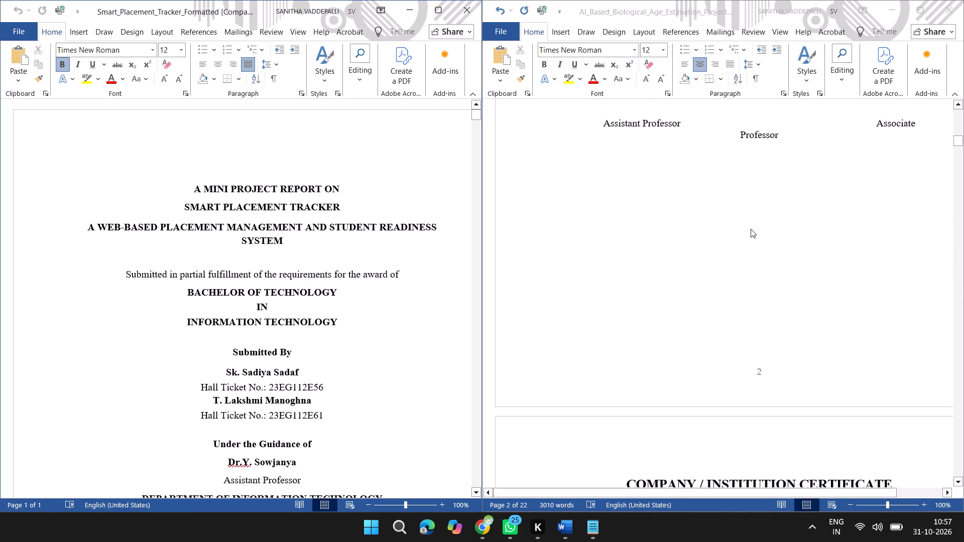
scroll(751, 229, "up", 3)
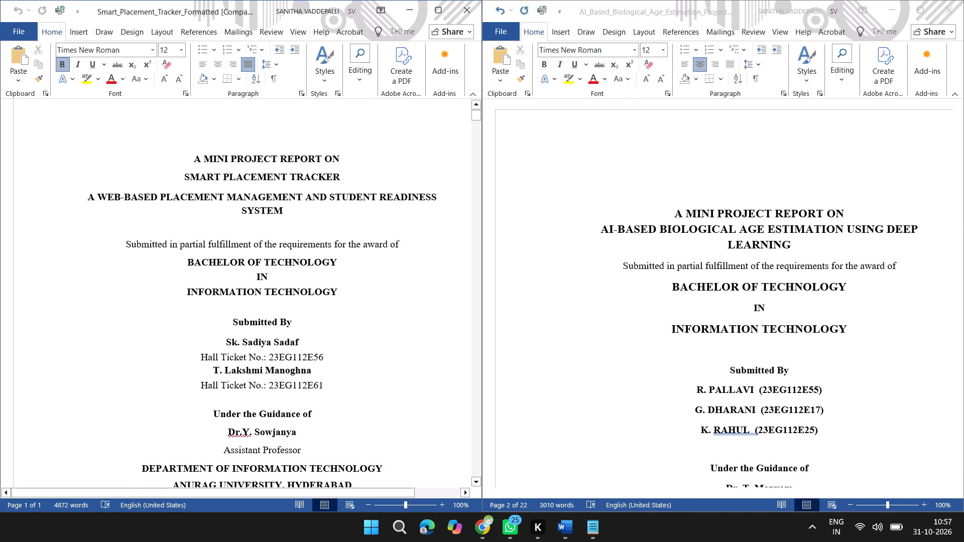
Replace the Smart Placement Tracker title and subtitle on the cover with "AI-BASED BIOLOGICAL AGE ESTIMATION USING DEEP LEARNING" beneath "A MINI PROJECT REPORT ON".
left_click(187, 177)
left_click_drag(187, 177, 190, 177)
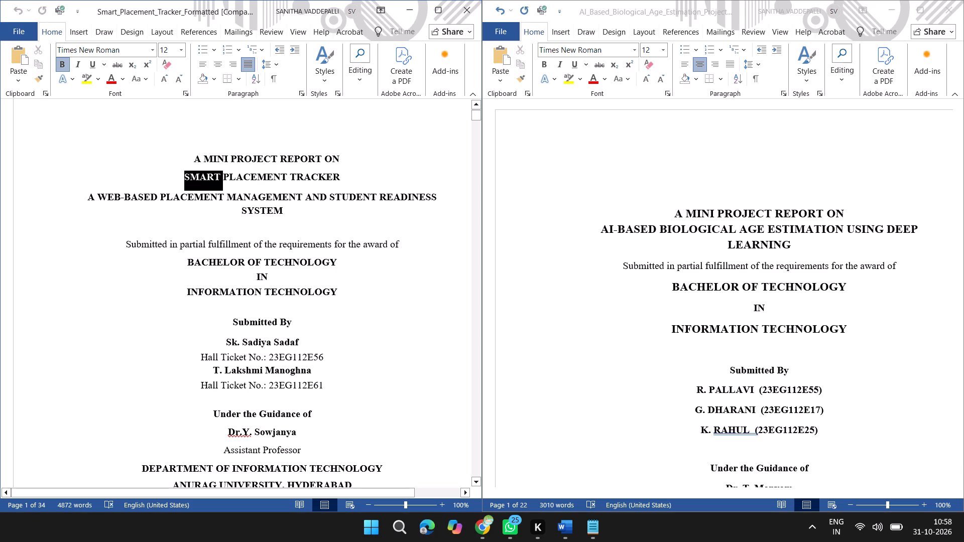
left_click_drag(190, 177, 285, 207)
key("BackSpace")
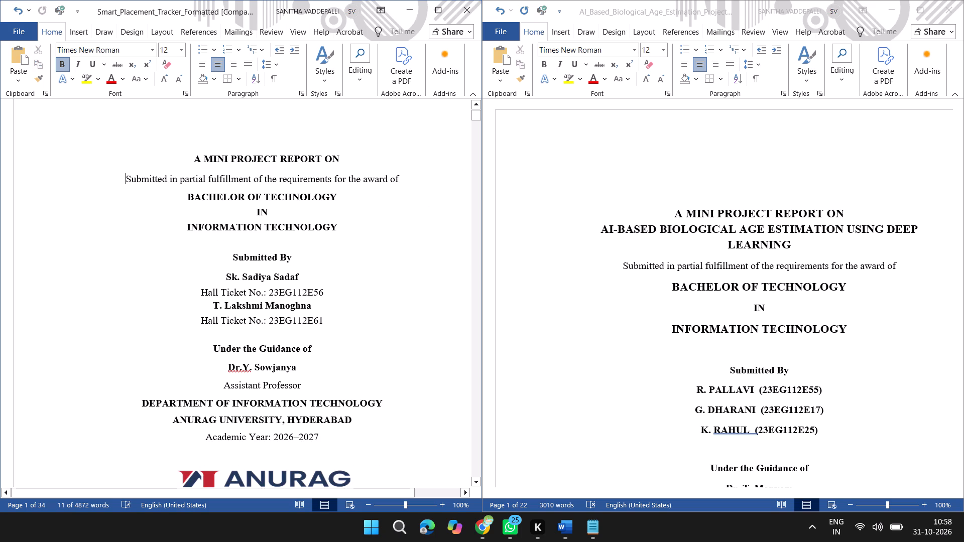
left_click(349, 156)
key("Return")
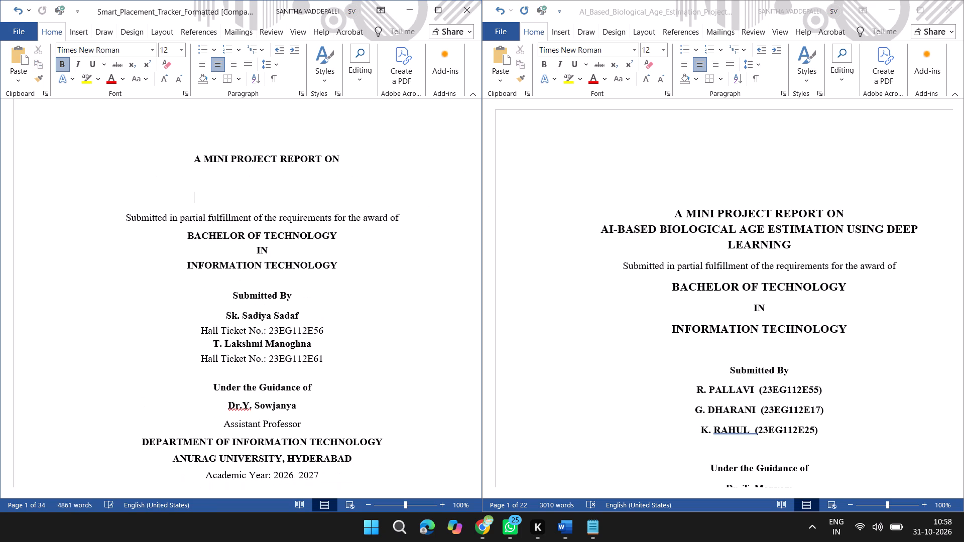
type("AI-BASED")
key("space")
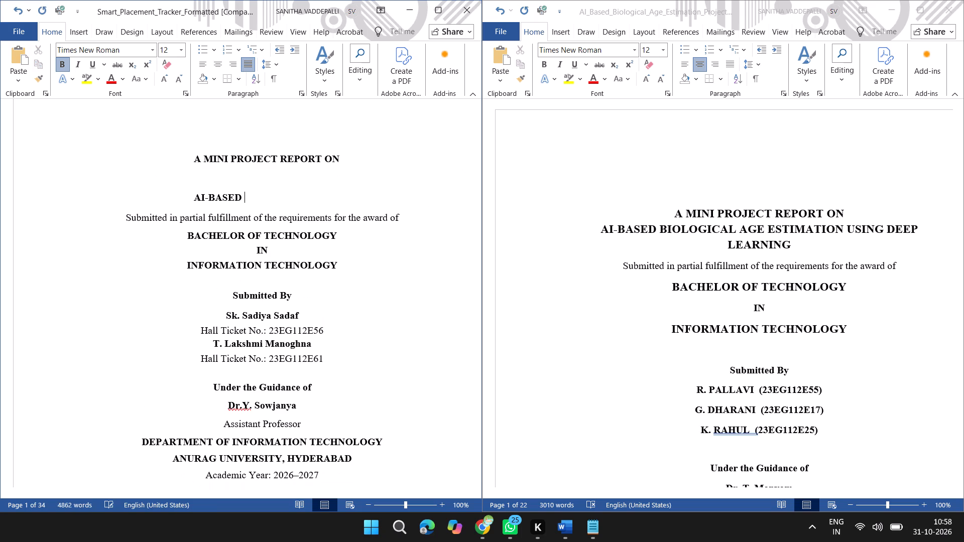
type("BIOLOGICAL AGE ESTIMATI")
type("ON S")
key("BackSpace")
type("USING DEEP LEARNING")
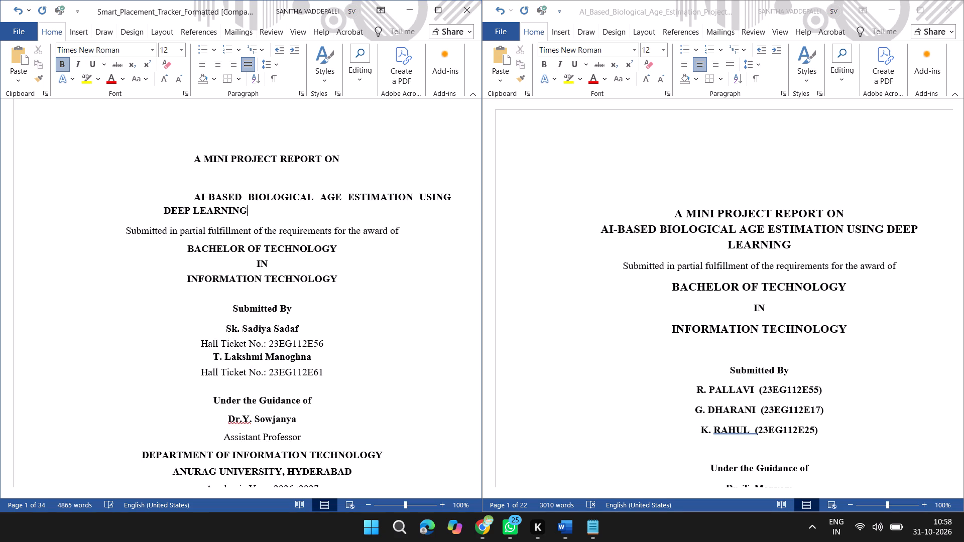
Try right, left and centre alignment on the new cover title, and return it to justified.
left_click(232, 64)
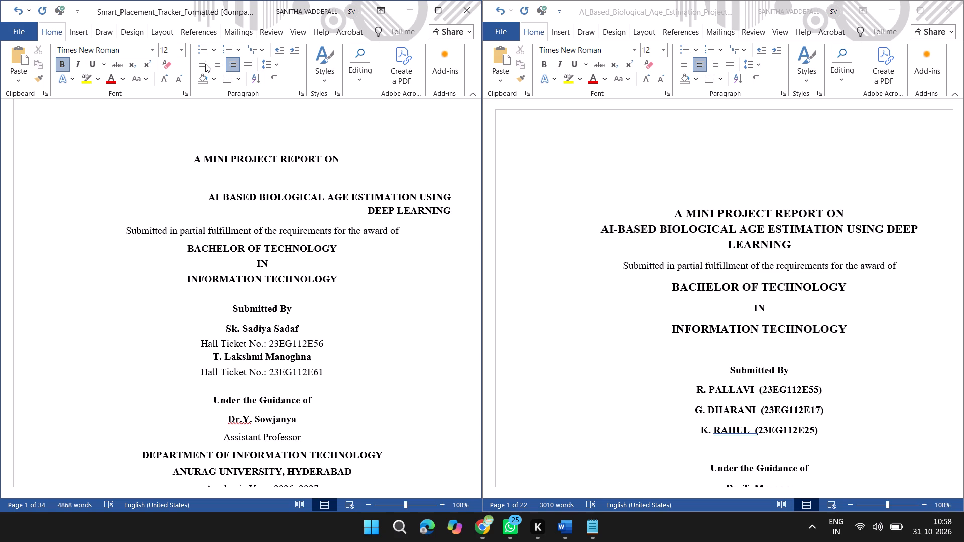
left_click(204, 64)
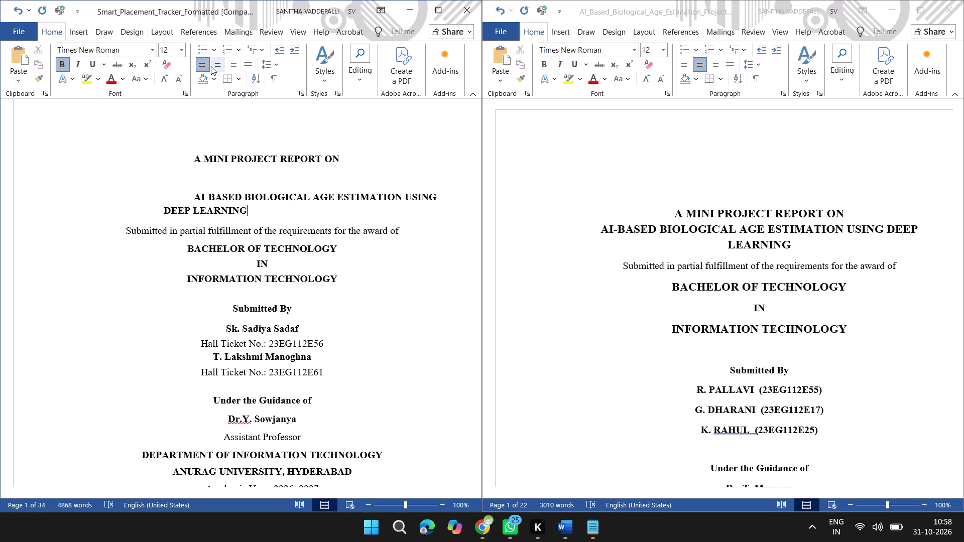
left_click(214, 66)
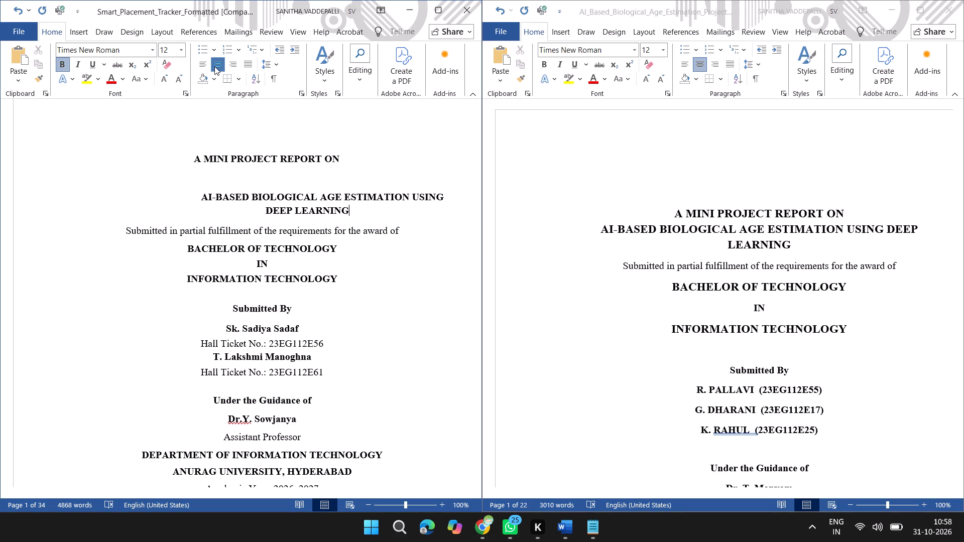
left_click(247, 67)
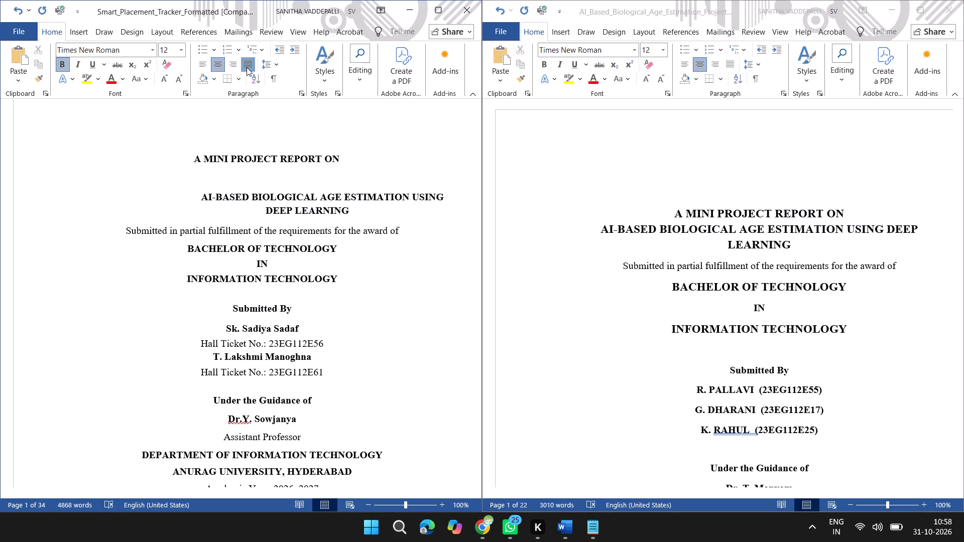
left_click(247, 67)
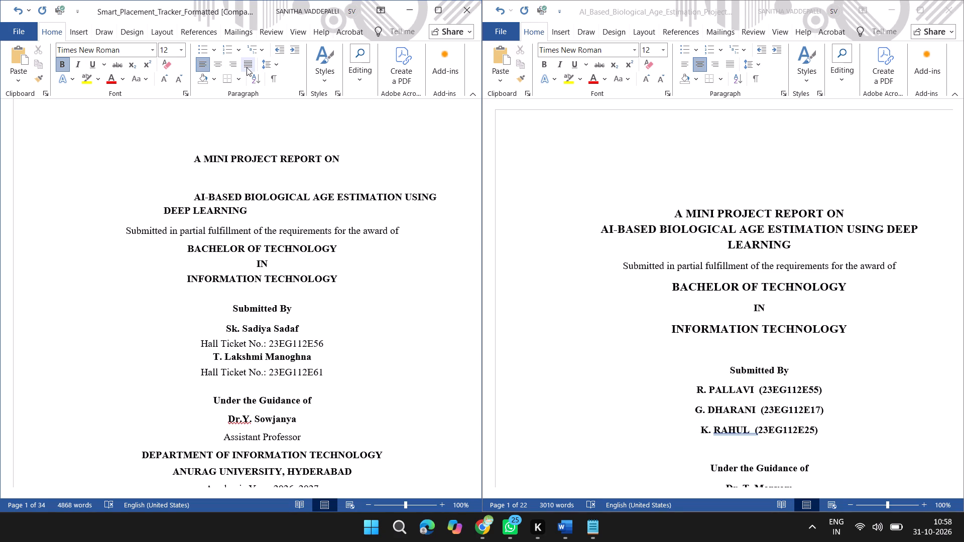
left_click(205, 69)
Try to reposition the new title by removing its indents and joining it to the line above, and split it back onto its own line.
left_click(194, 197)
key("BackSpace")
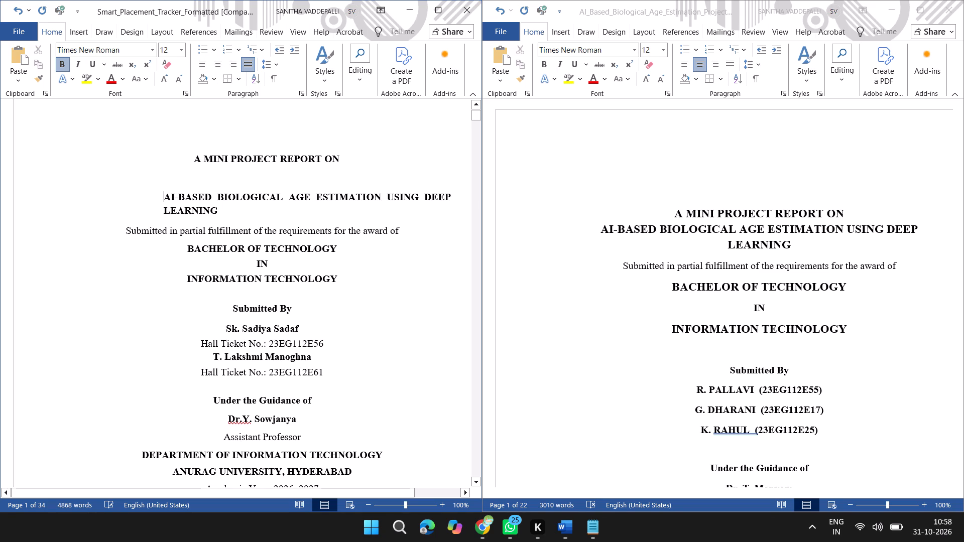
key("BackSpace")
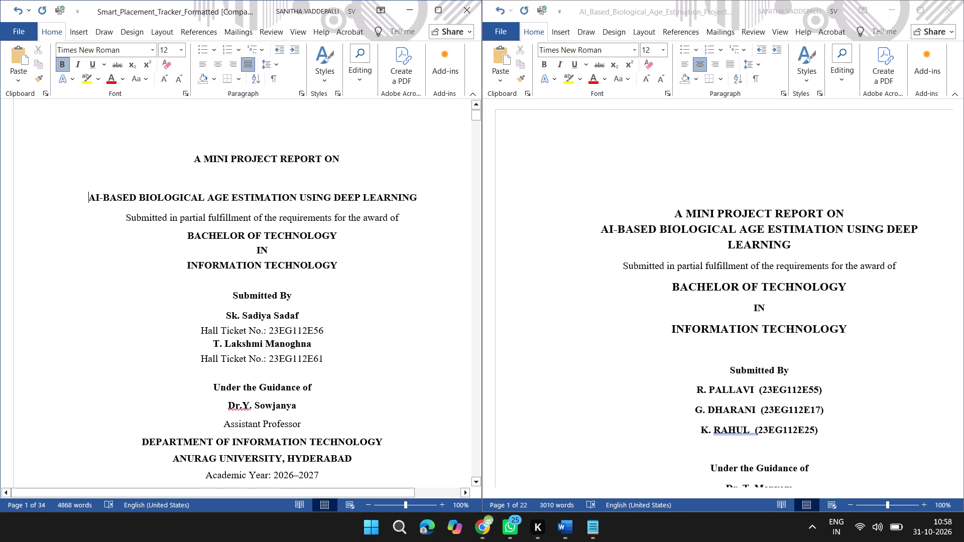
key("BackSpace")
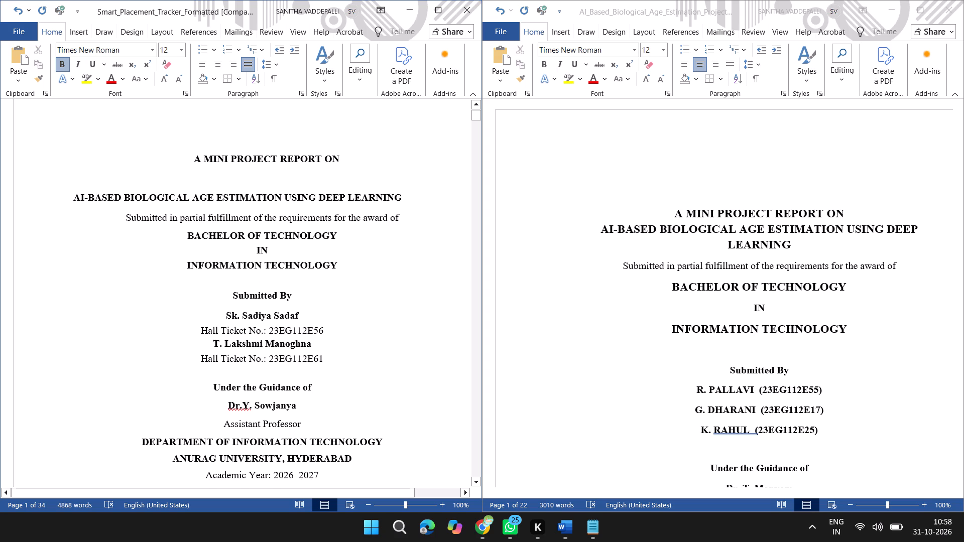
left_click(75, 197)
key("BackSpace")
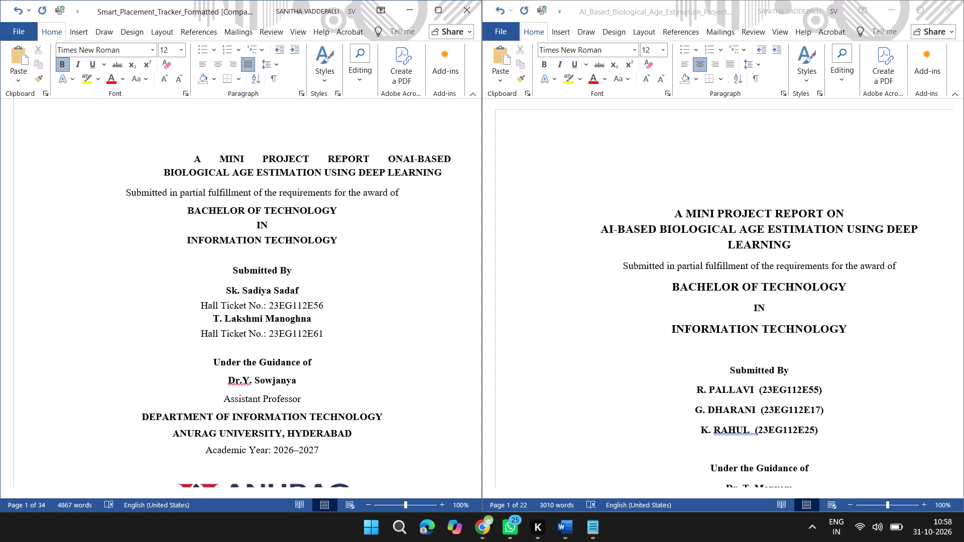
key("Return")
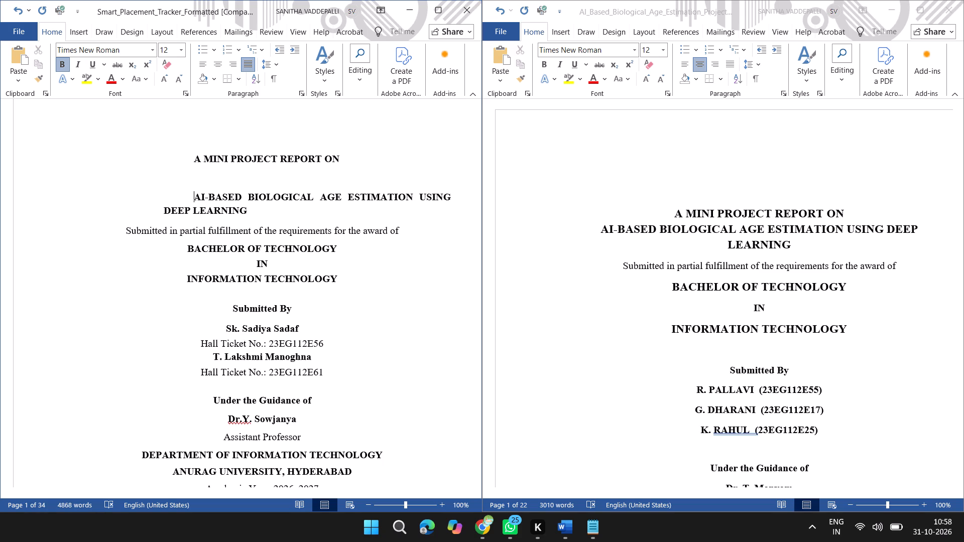
Reduce the new title's indents so it fits on one line below "A MINI PROJECT REPORT ON".
key("BackSpace")
key("BackSpace")
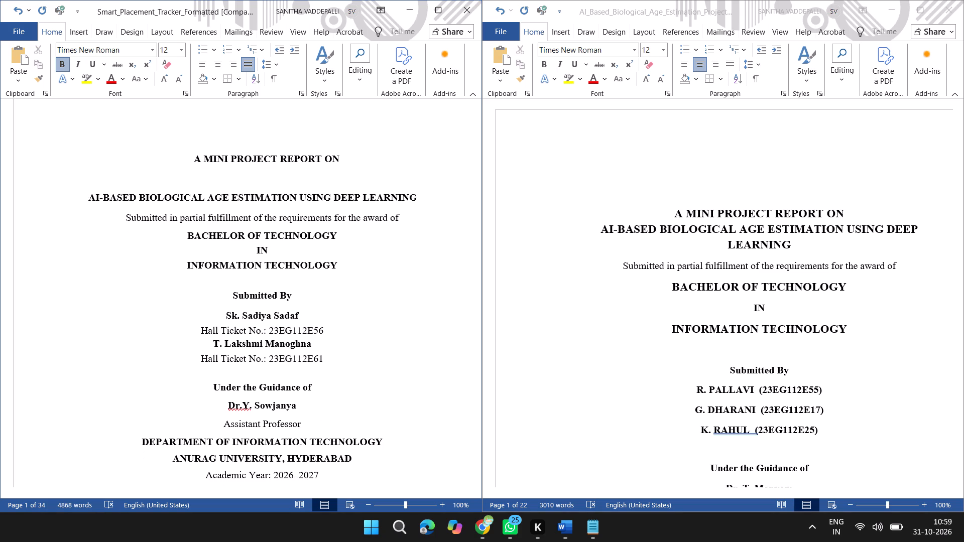
left_click(167, 181)
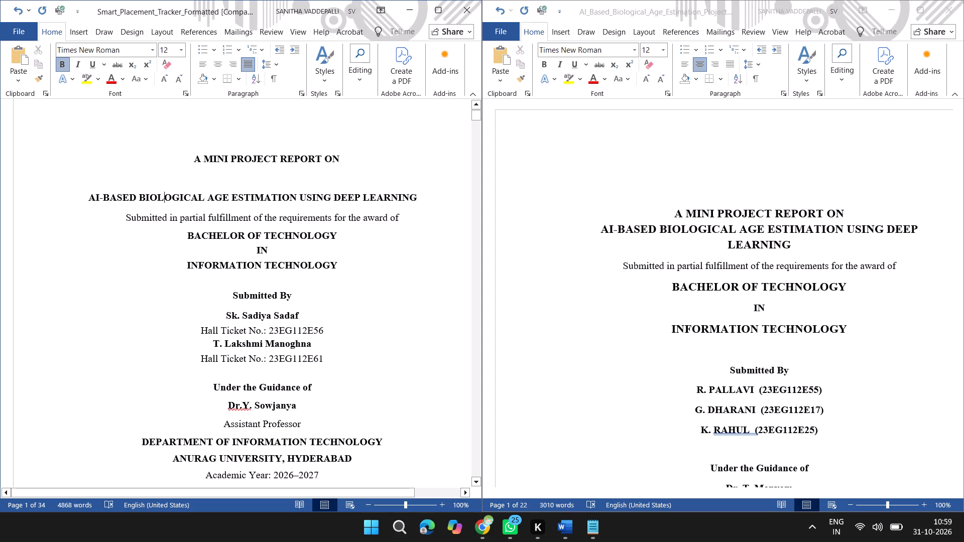
left_click(186, 176)
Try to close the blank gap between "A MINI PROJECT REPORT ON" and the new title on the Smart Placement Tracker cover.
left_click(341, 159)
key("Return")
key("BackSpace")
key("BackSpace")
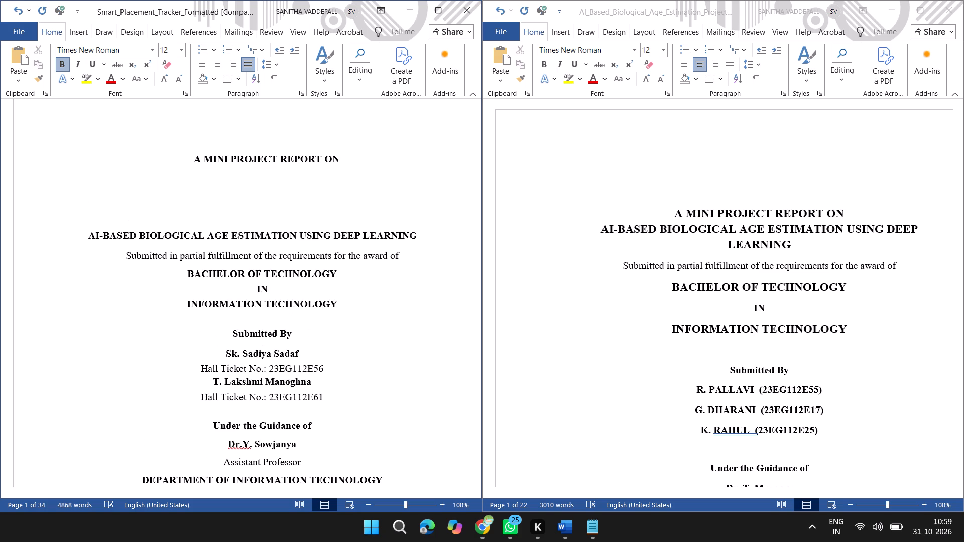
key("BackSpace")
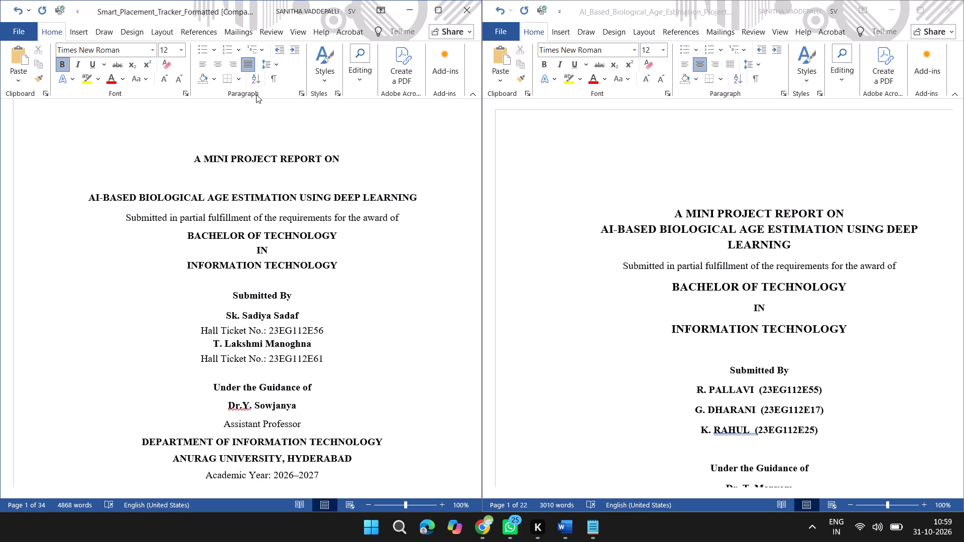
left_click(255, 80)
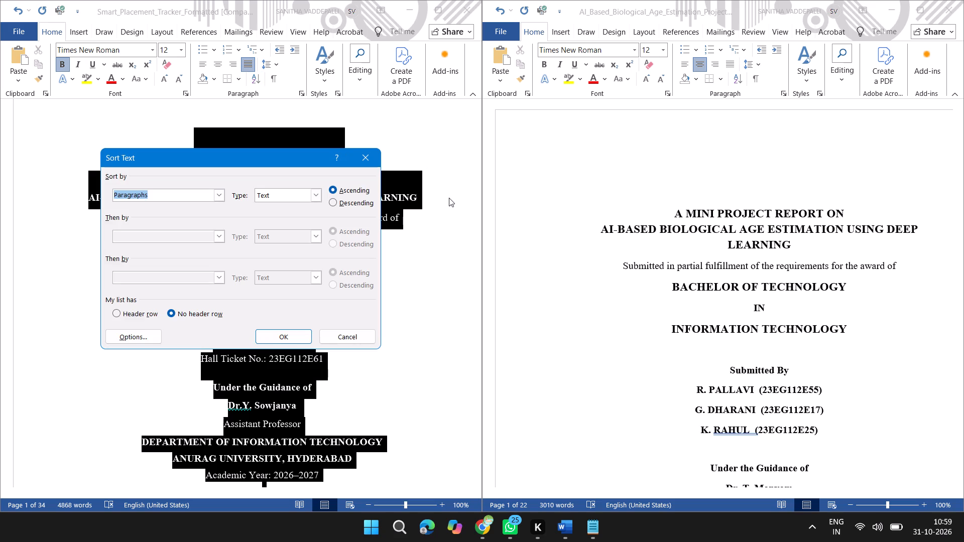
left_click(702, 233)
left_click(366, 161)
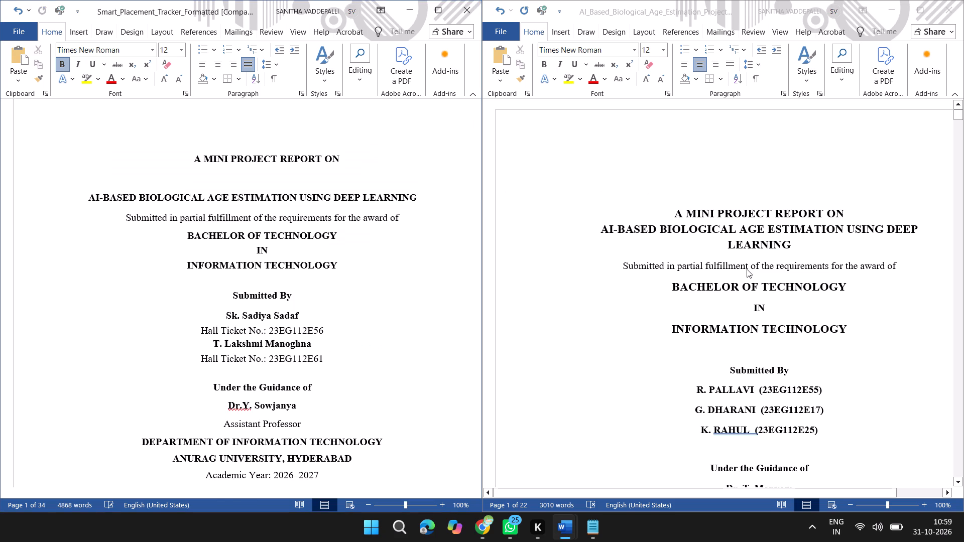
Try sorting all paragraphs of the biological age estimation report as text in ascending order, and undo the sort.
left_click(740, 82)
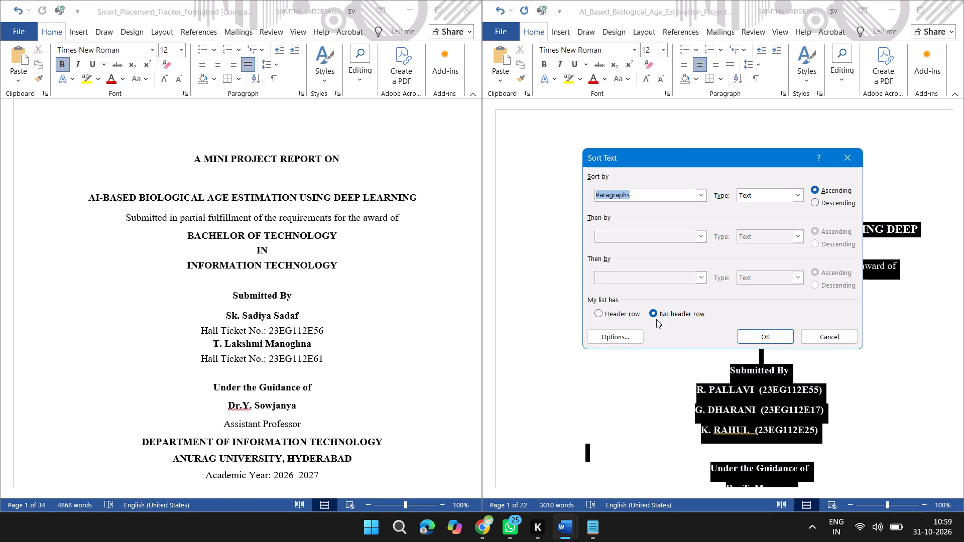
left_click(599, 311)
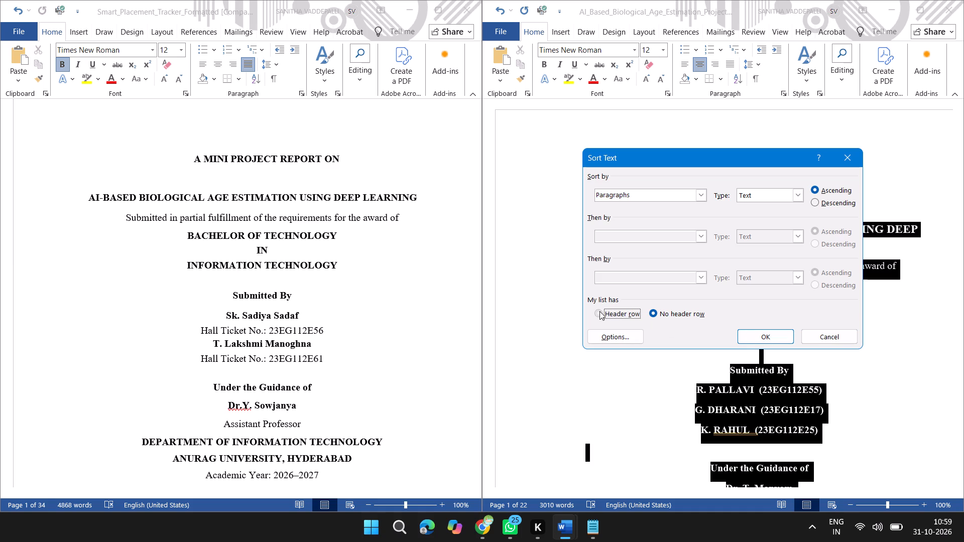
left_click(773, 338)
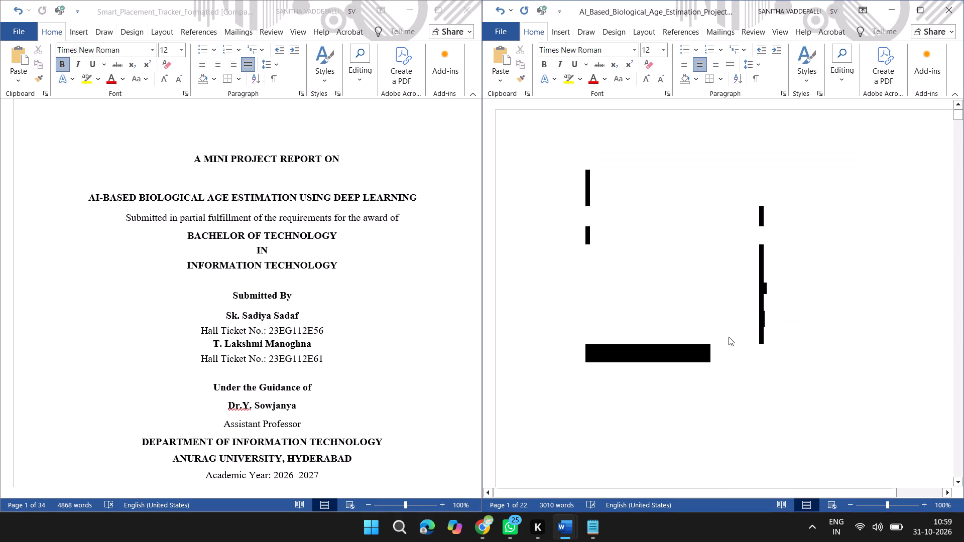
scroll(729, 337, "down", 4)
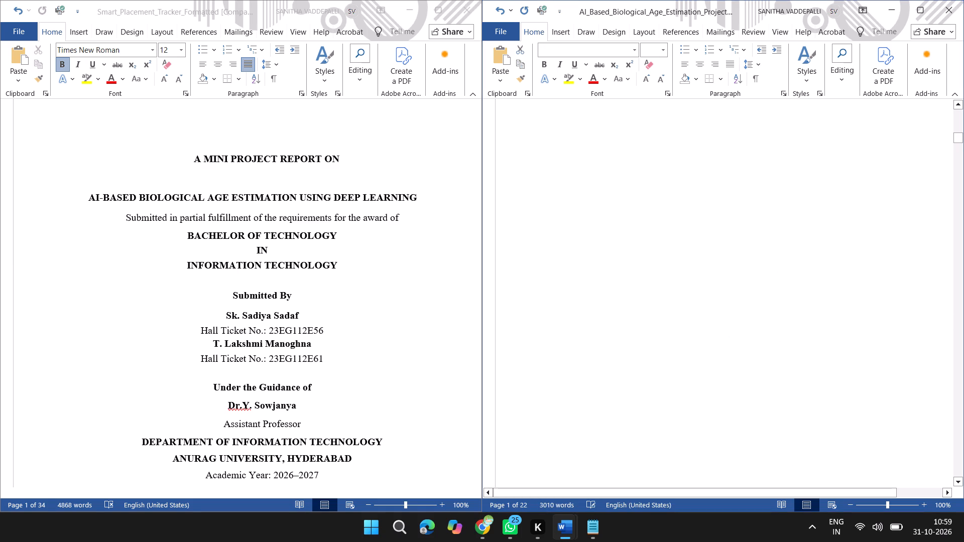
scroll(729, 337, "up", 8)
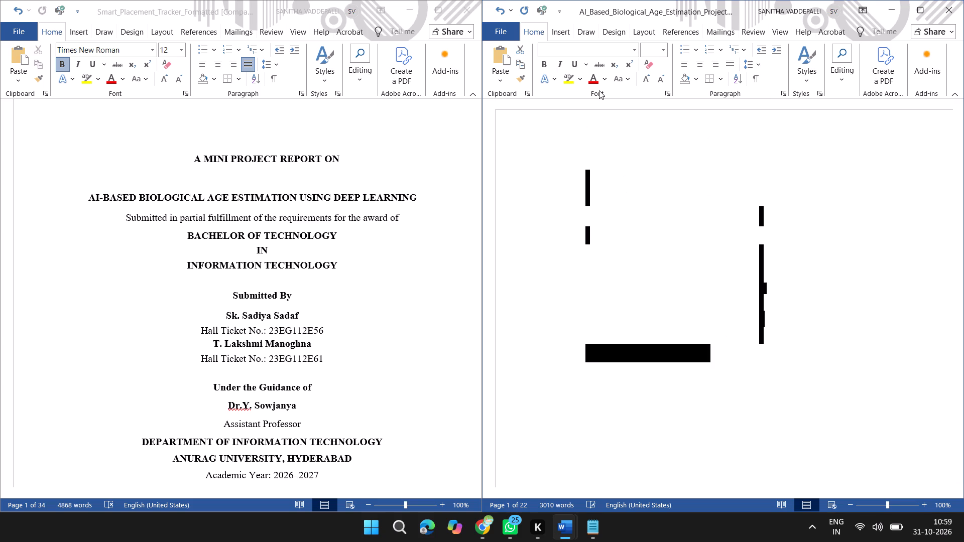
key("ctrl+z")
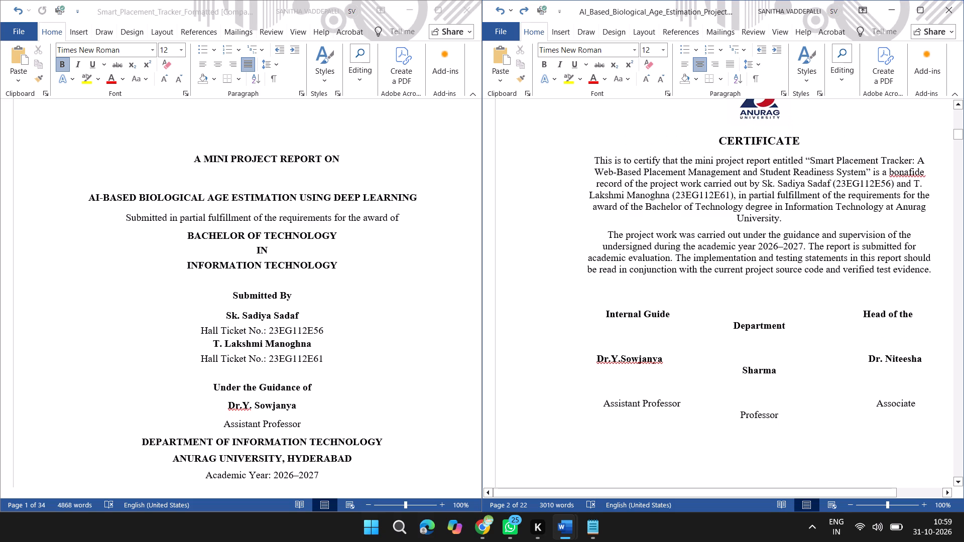
Undo all cover edits in the Smart Placement Tracker report, back to its original "SMART PLACEMENT TRACKER" title and subtitle.
left_click(231, 168)
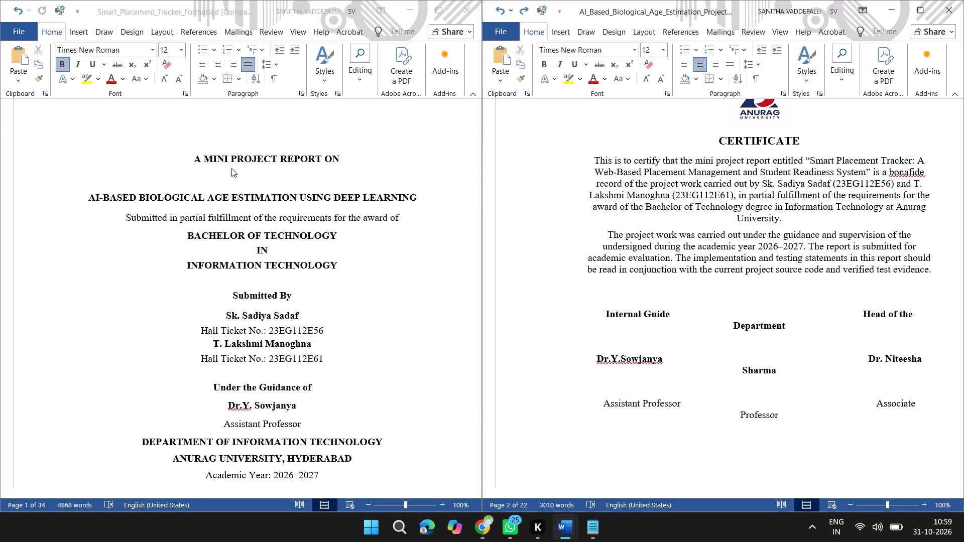
key("ctrl+z")
key("ctrl+z")
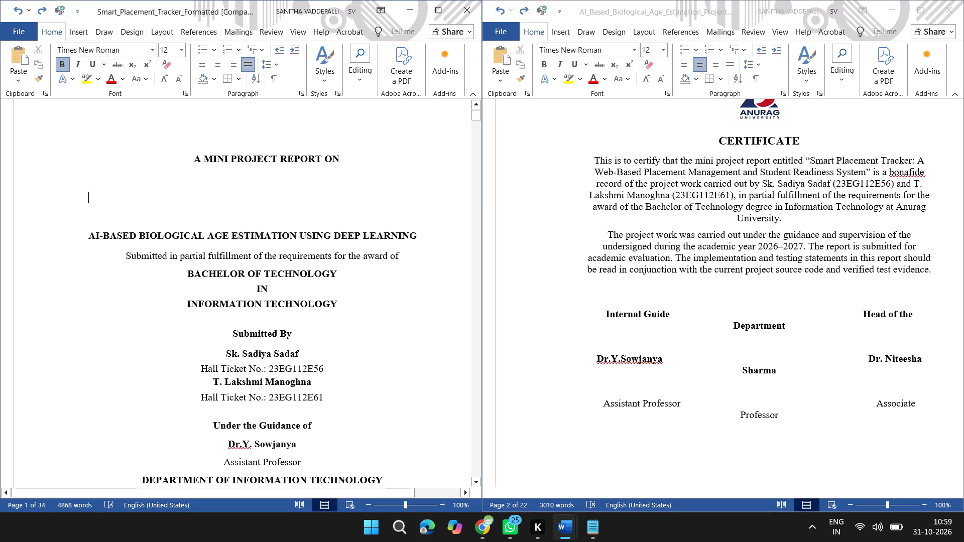
key("ctrl+z")
key("ctrl+z")
key("ctrl+z")
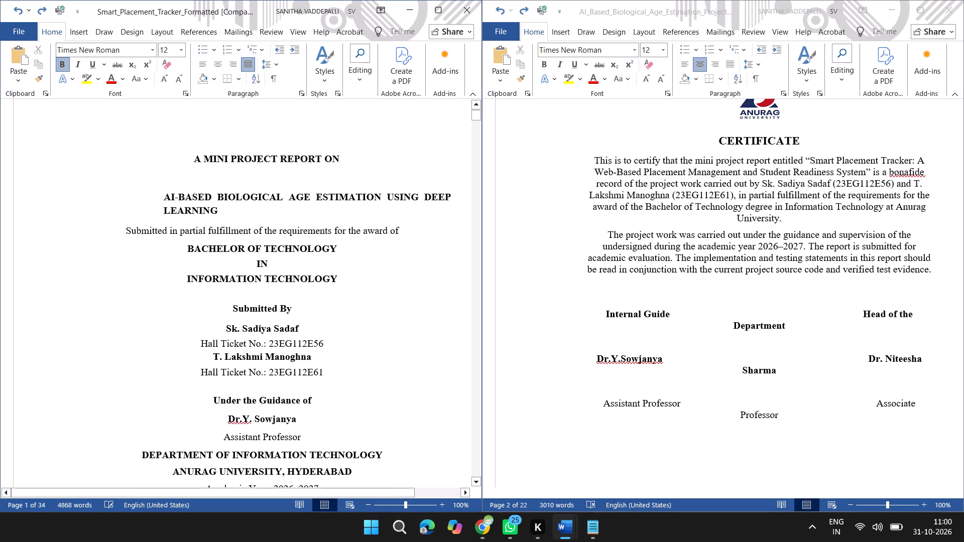
key("ctrl+z")
key("ctrl+z")
key("ctrl+z")
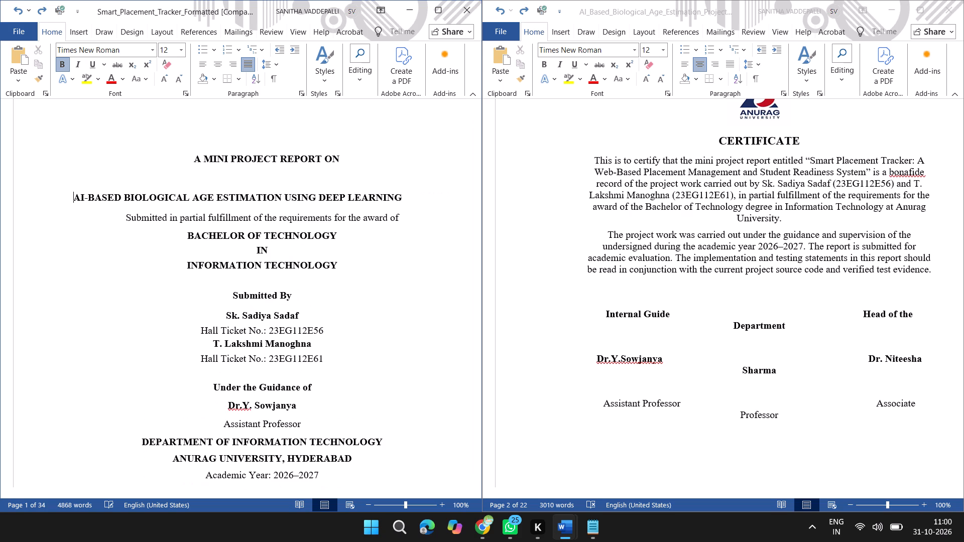
key("ctrl+z")
key("ctrl+z")
key("ctrl+z")
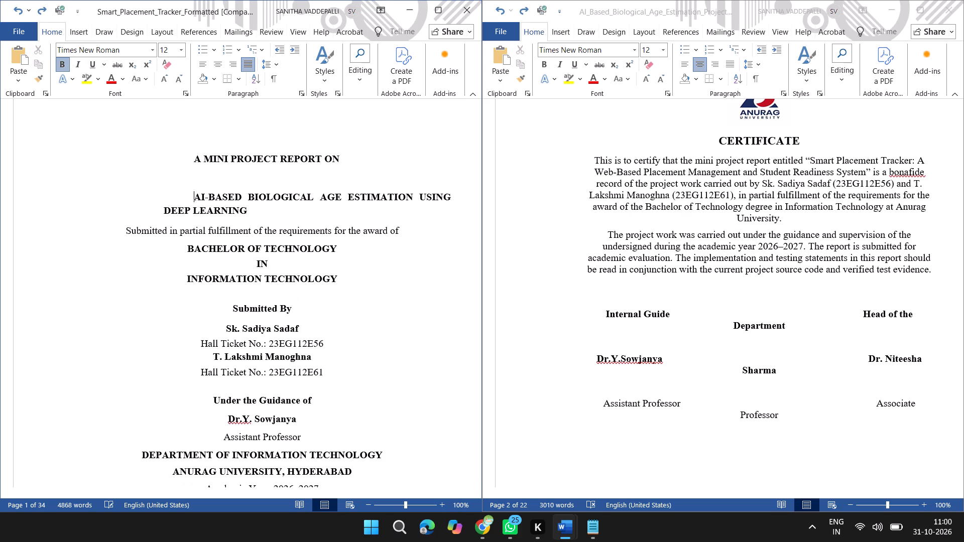
key("ctrl+z")
key("ctrl+z")
key("ctrl+z")
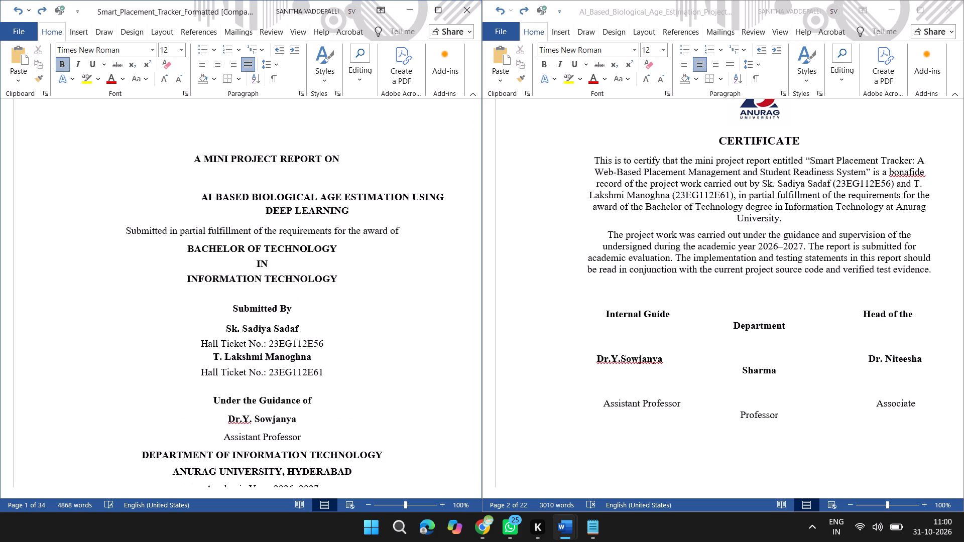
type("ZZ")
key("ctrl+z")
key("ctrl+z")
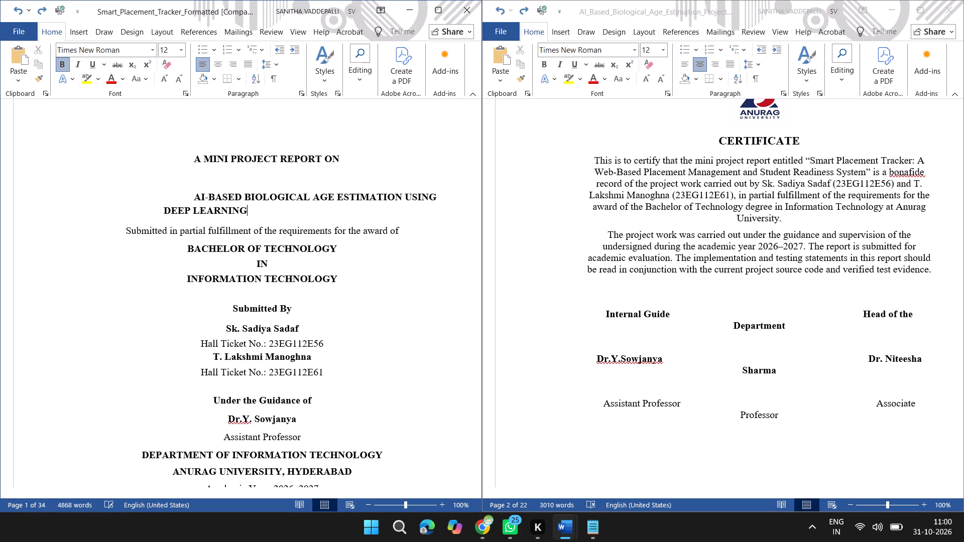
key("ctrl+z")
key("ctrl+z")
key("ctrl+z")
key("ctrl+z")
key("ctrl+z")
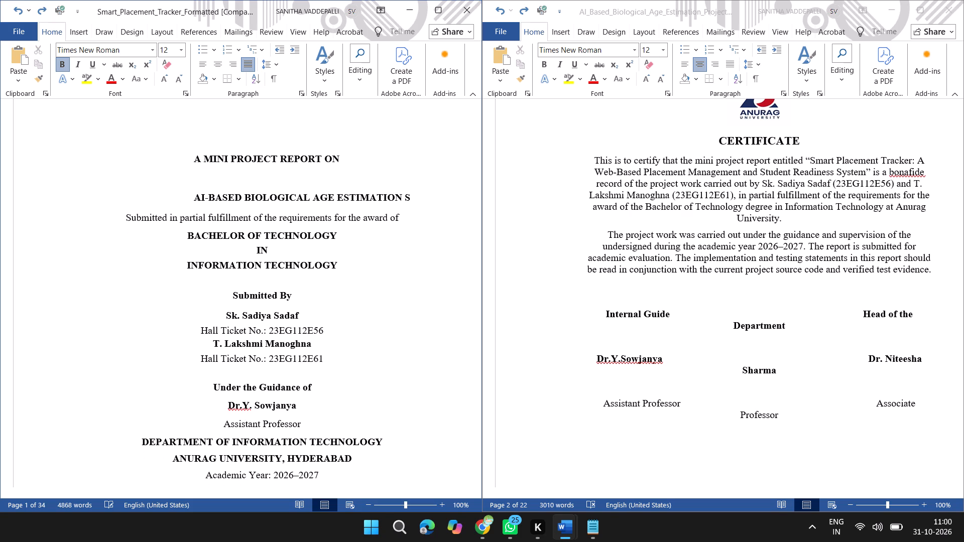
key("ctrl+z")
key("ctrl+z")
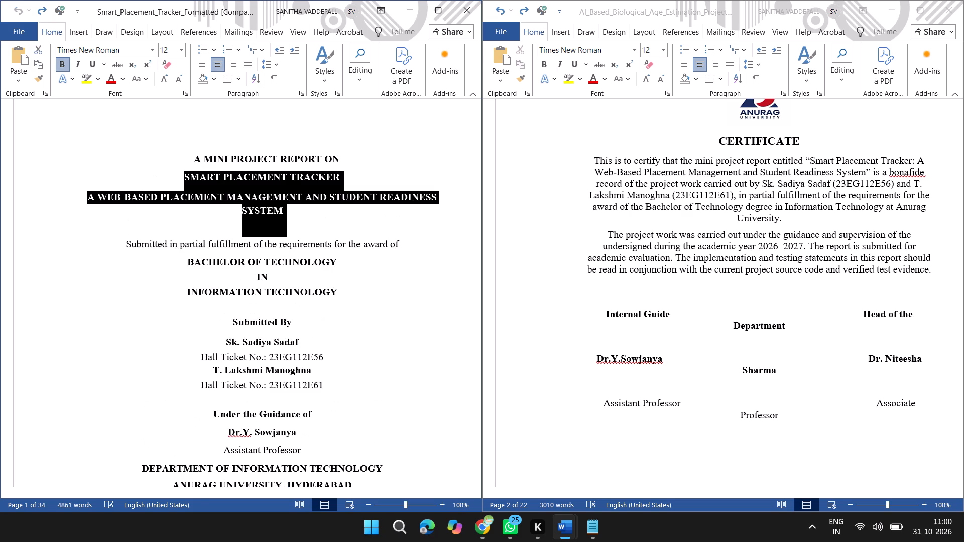
left_click(186, 211)
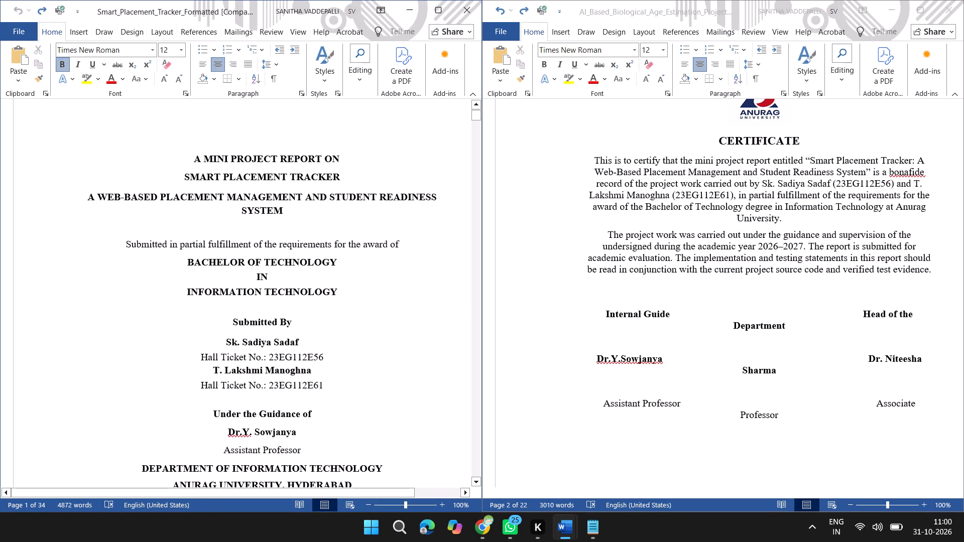
Delete "nd T. " before the second student's name in the first certificate paragraph of the biological age estimation report.
scroll(332, 294, "down", 3)
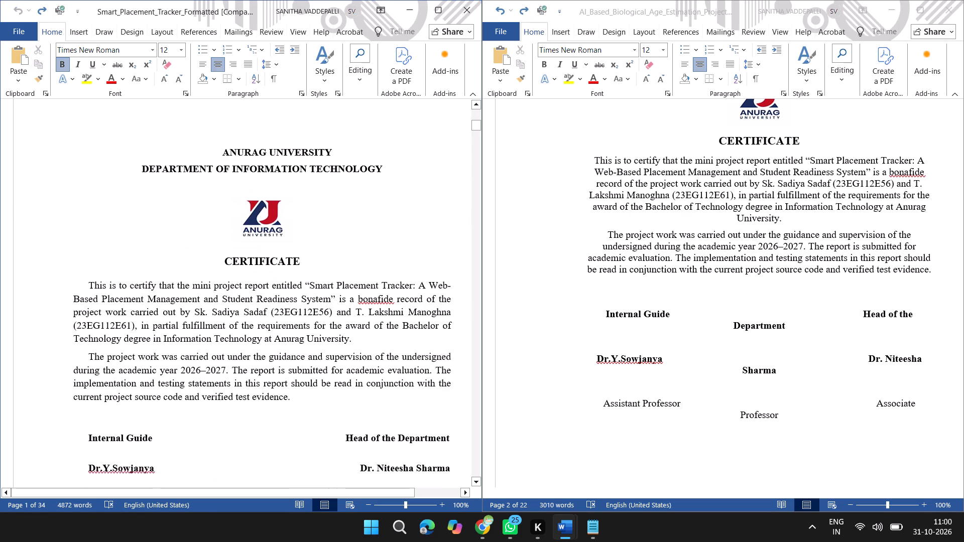
scroll(332, 294, "down", 1)
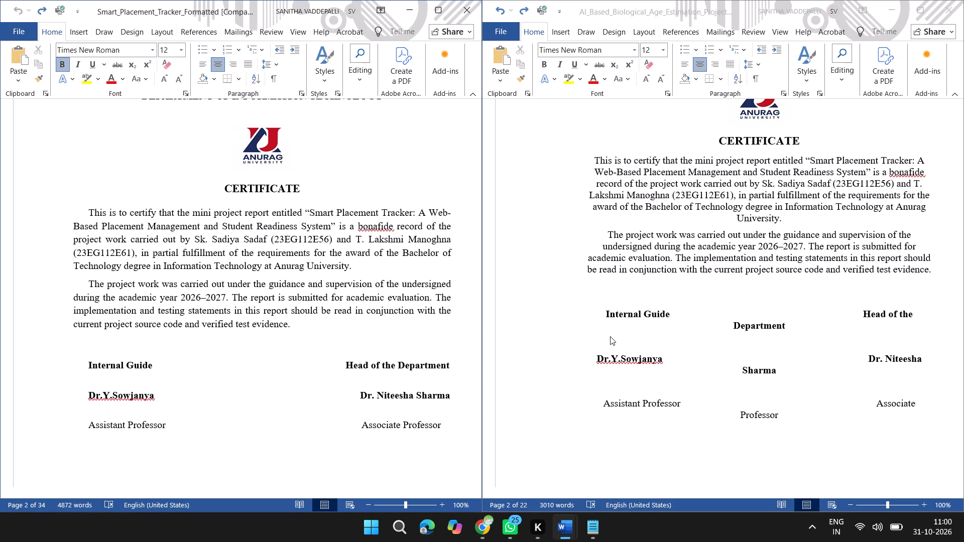
scroll(630, 308, "up", 1)
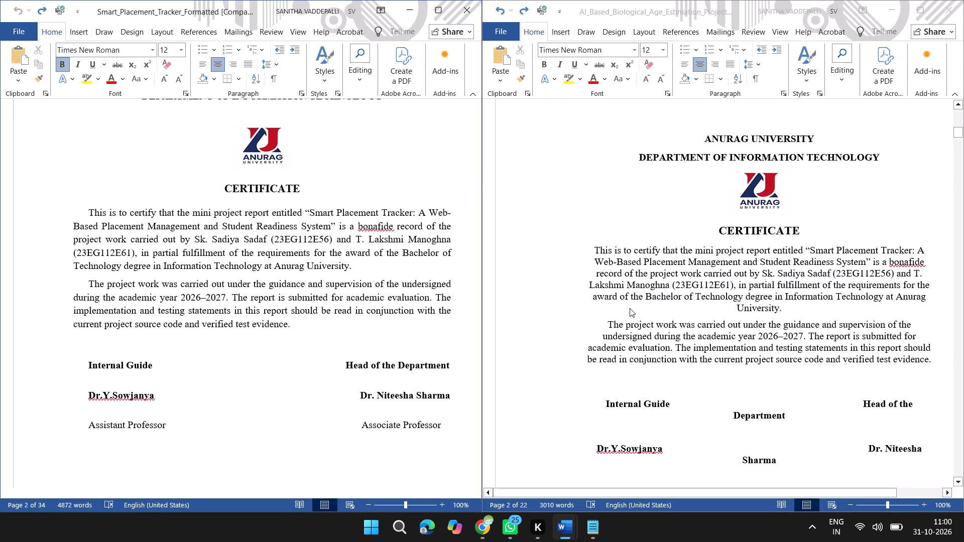
left_click(569, 281)
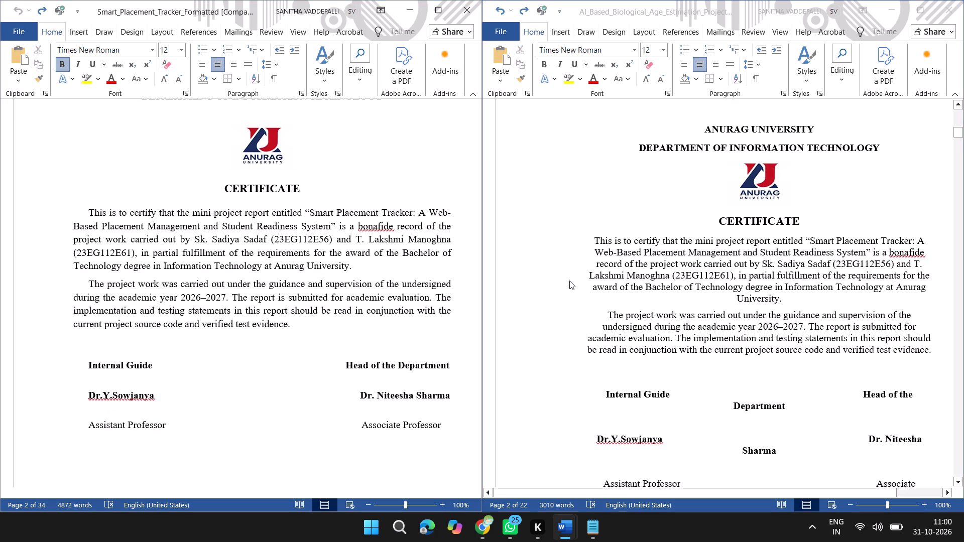
left_click(588, 274)
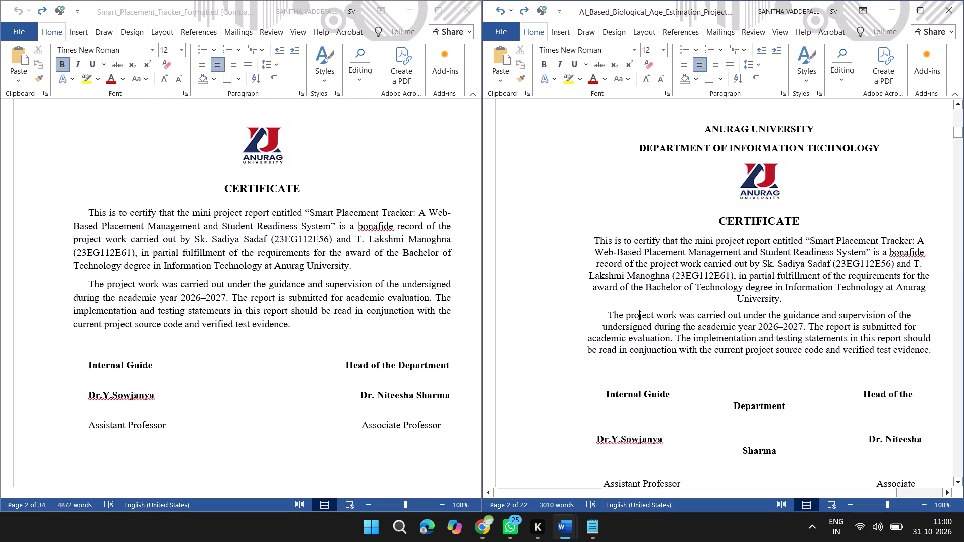
key("BackSpace")
key("BackSpace")
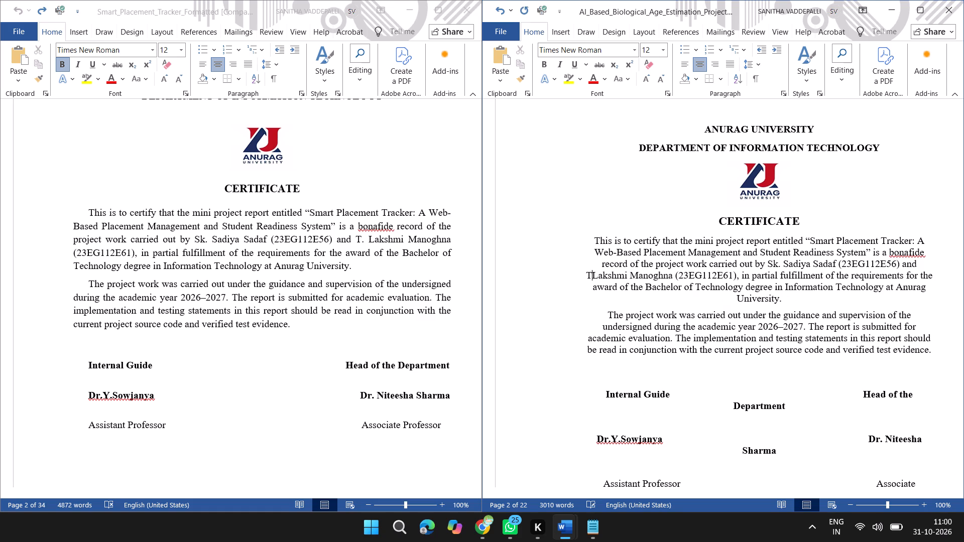
key("BackSpace")
key("BackSpace")
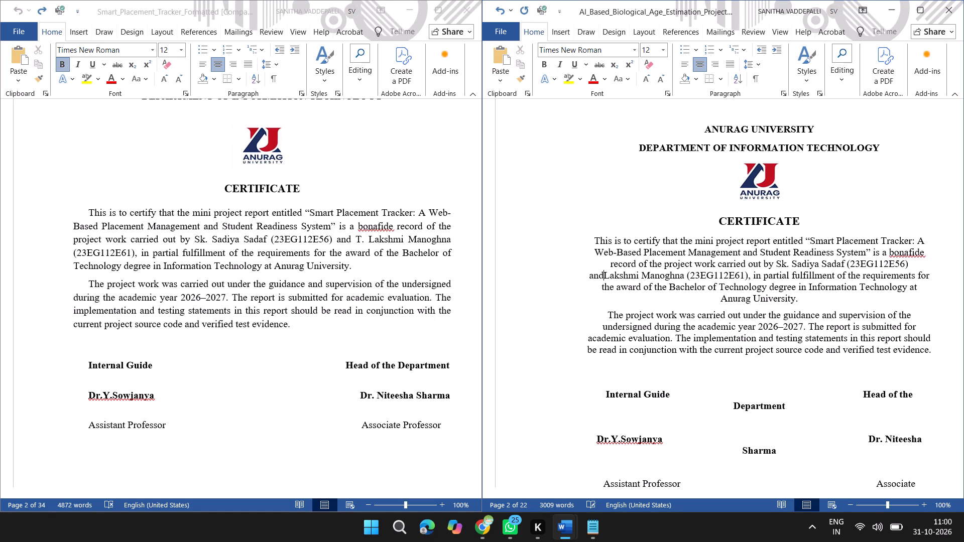
key("BackSpace")
key("BackSpace")
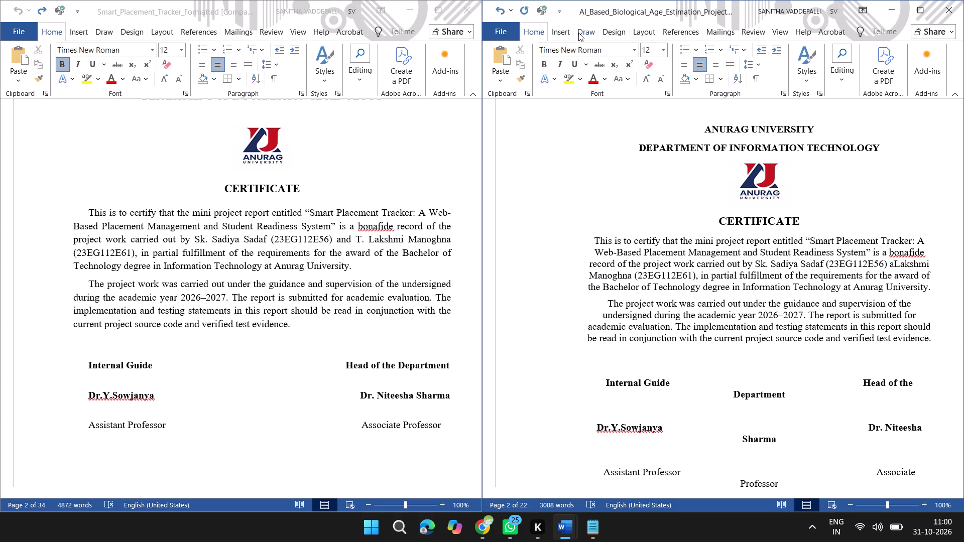
Try different document style sets on the biological age estimation report, and settle on the first one with an all-caps TITLE.
left_click(621, 29)
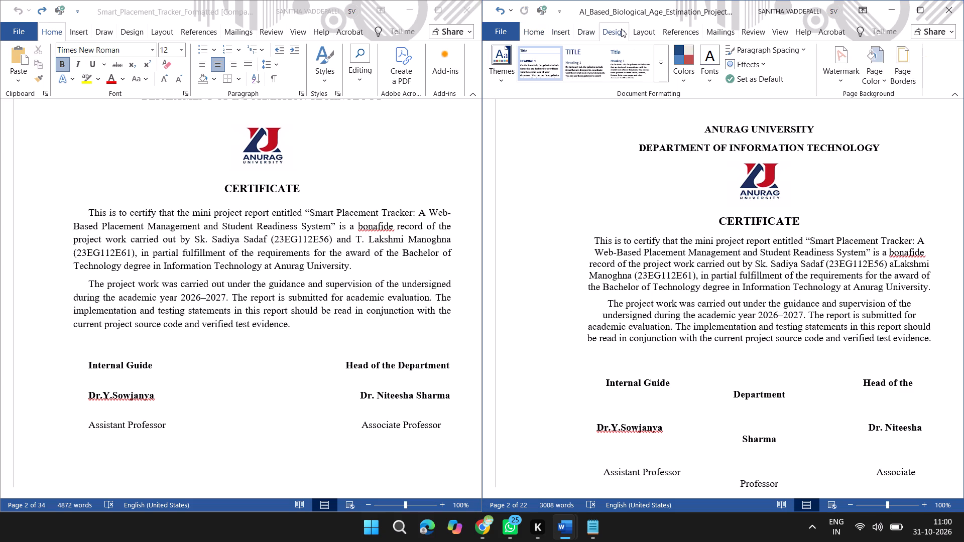
left_click(570, 61)
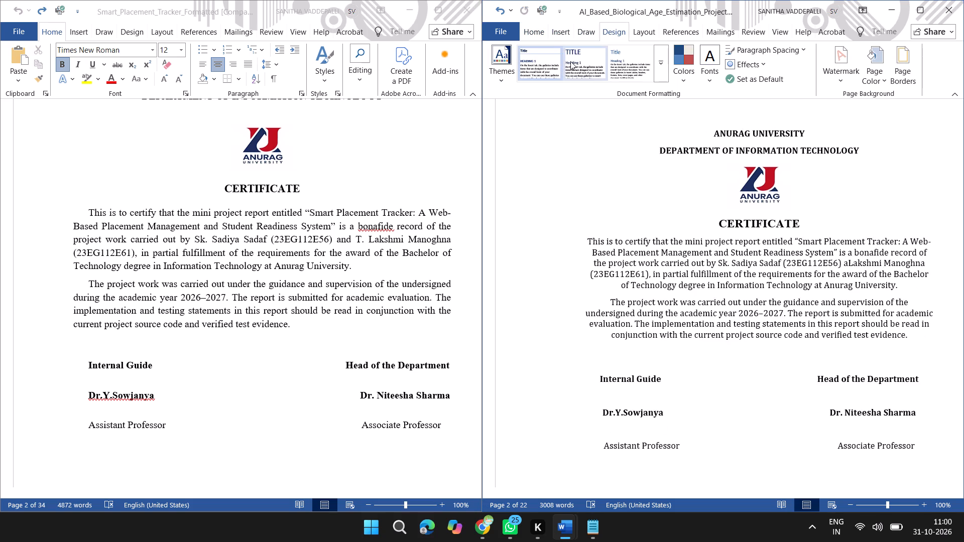
left_click(616, 64)
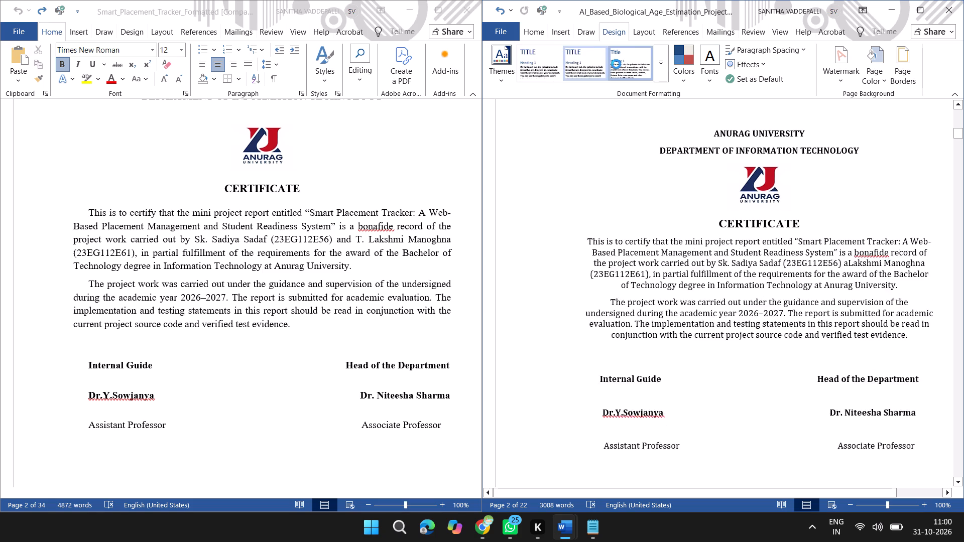
left_click(579, 66)
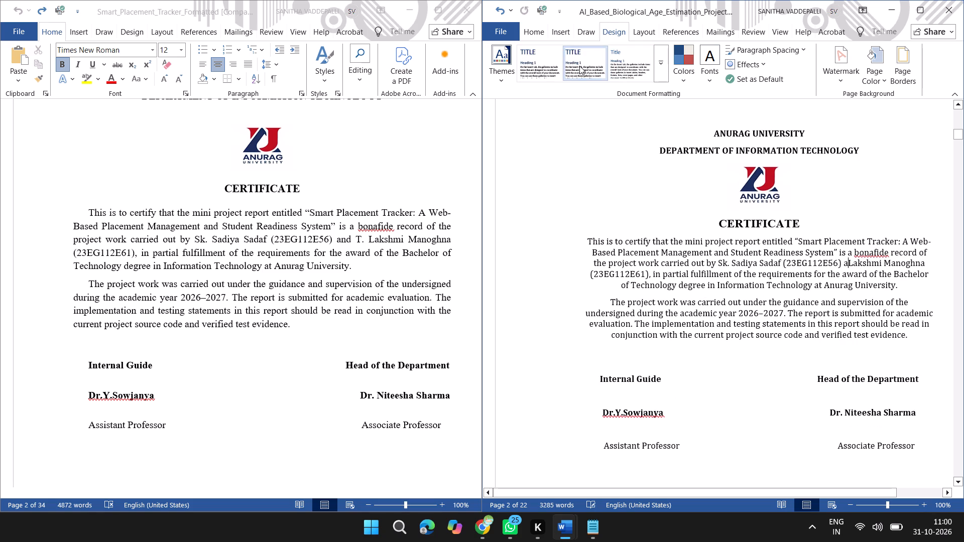
left_click(547, 67)
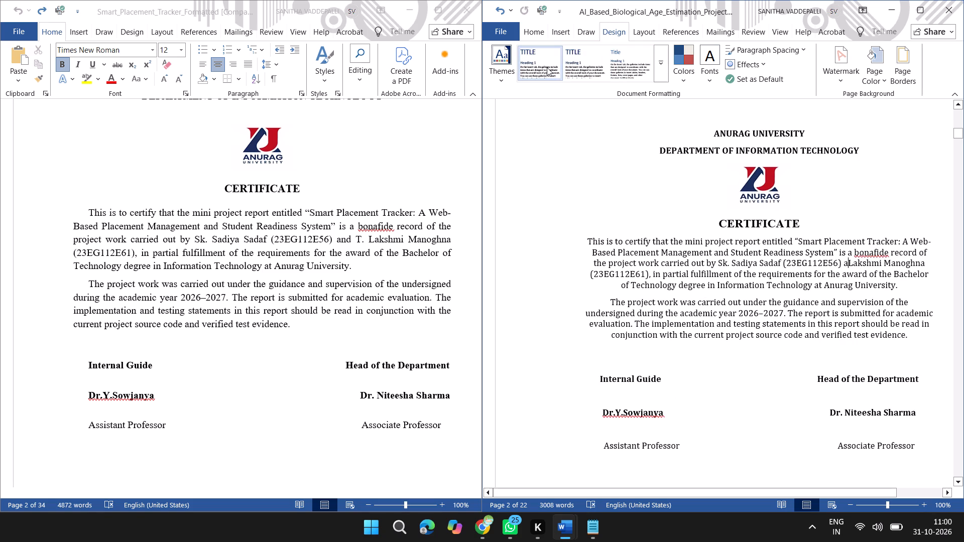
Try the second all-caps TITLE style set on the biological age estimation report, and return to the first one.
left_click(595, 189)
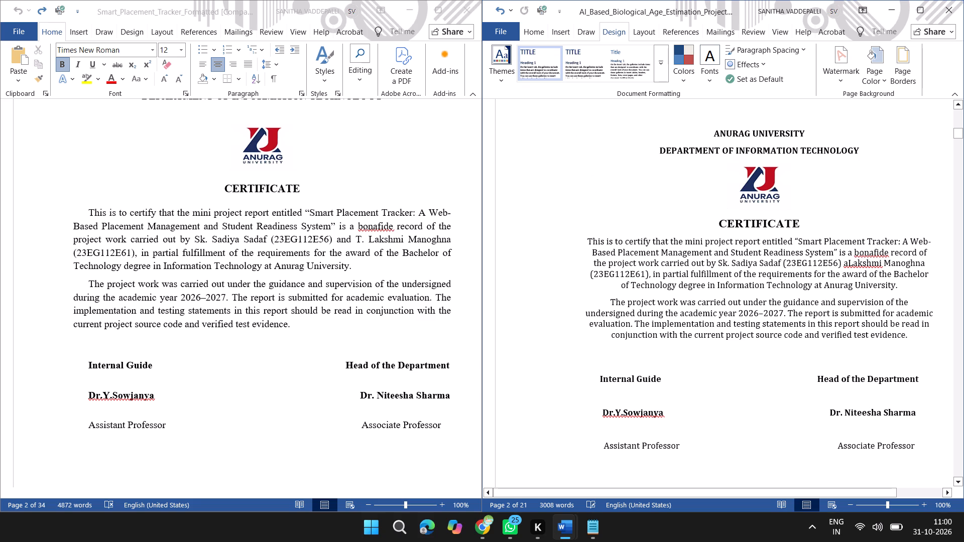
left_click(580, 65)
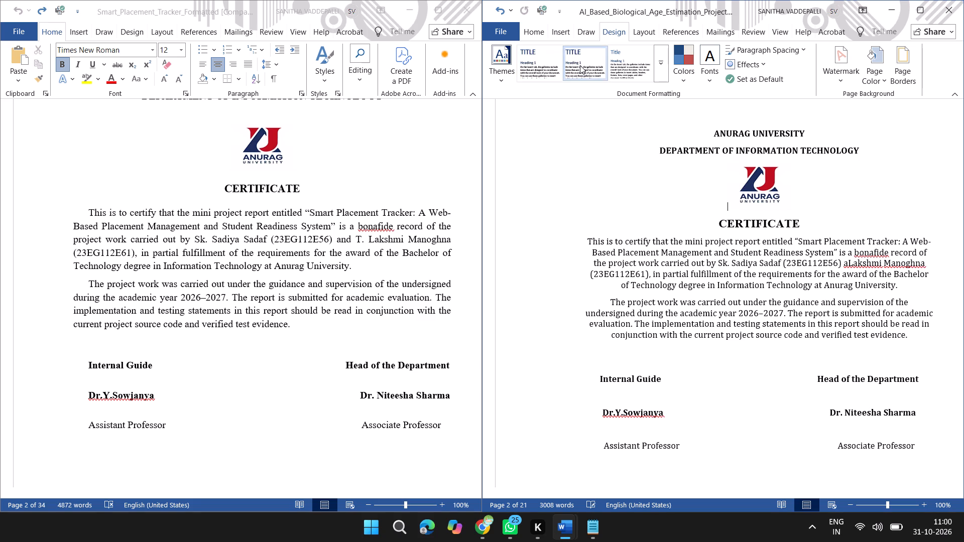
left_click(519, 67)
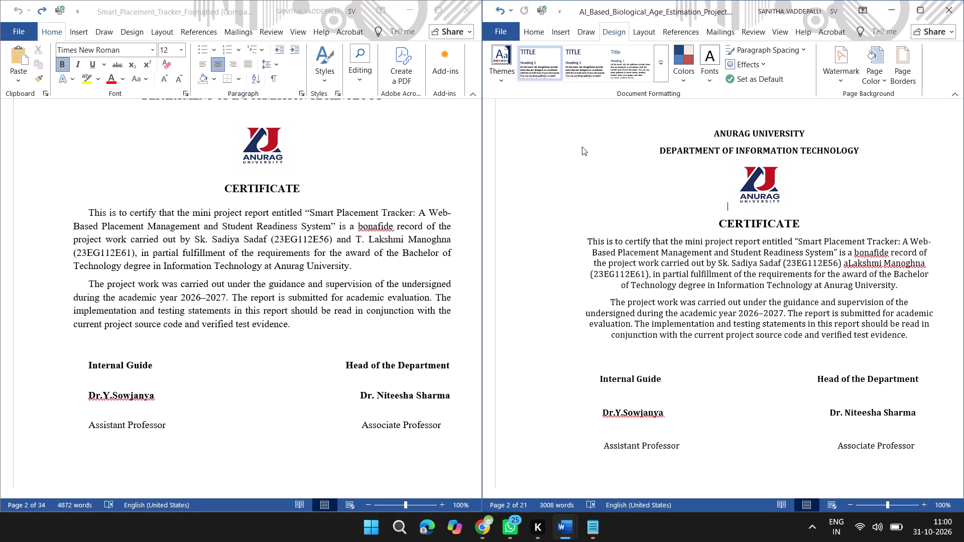
Set the line spacing of the university logo's paragraph on the certificate page to 1.15.
left_click(592, 172)
left_click(540, 30)
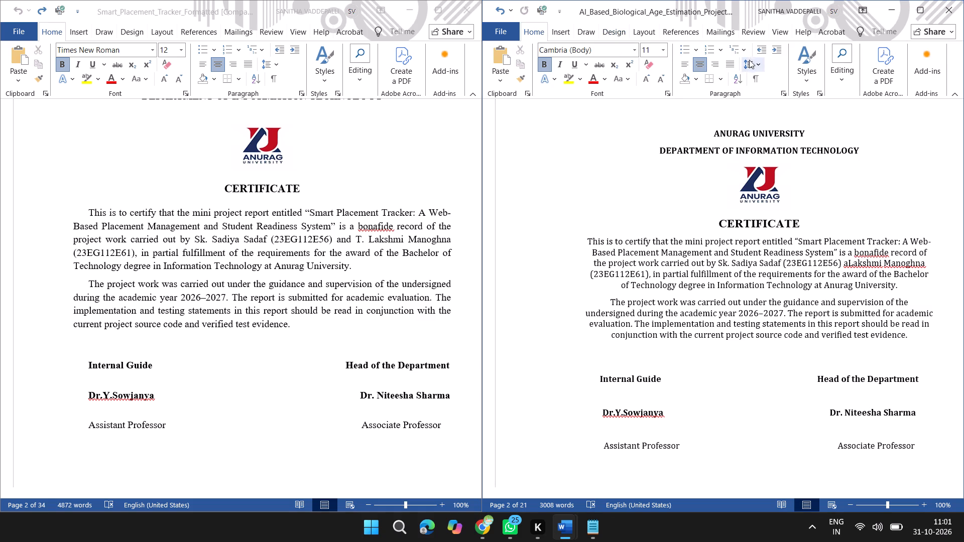
left_click(755, 61)
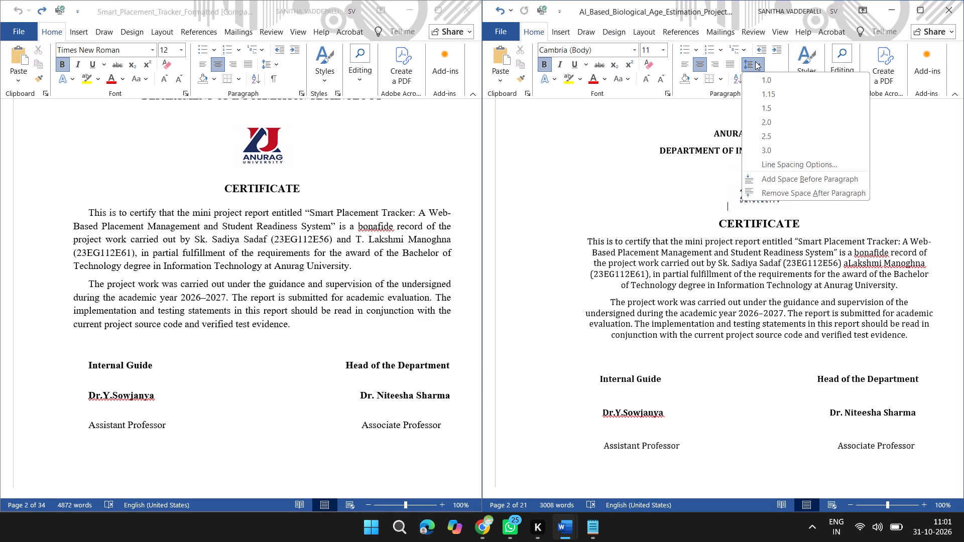
left_click(760, 92)
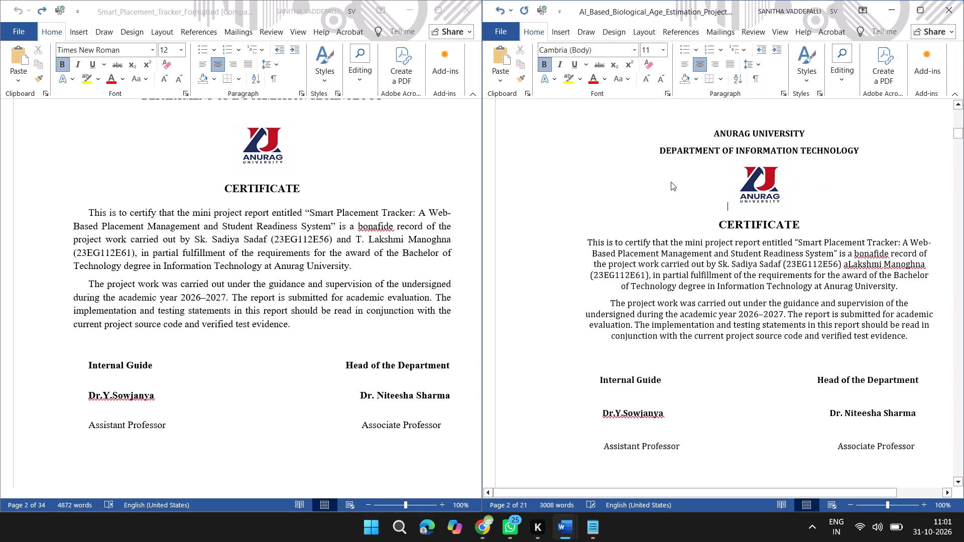
Set the line spacing of the two certificate body paragraphs below the CERTIFICATE heading to 1.15.
left_click(587, 238)
left_click_drag(587, 238, 602, 261)
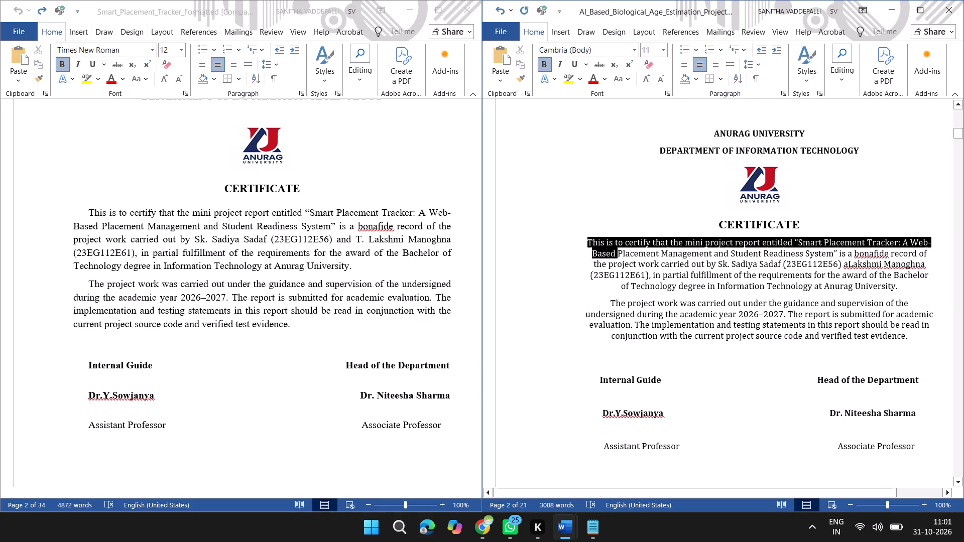
left_click_drag(602, 261, 869, 344)
scroll(700, 317, "right", 1)
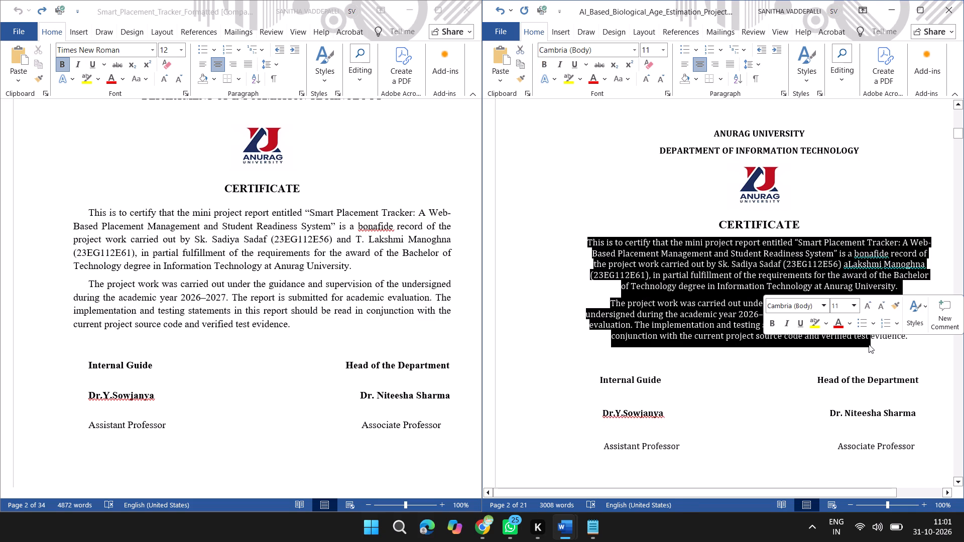
left_click_drag(909, 338, 655, 273)
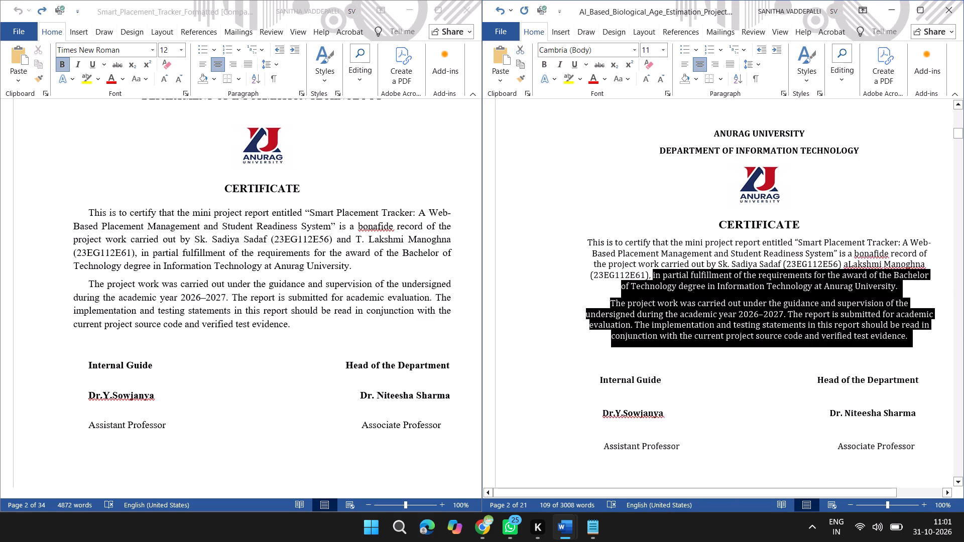
left_click_drag(655, 273, 632, 202)
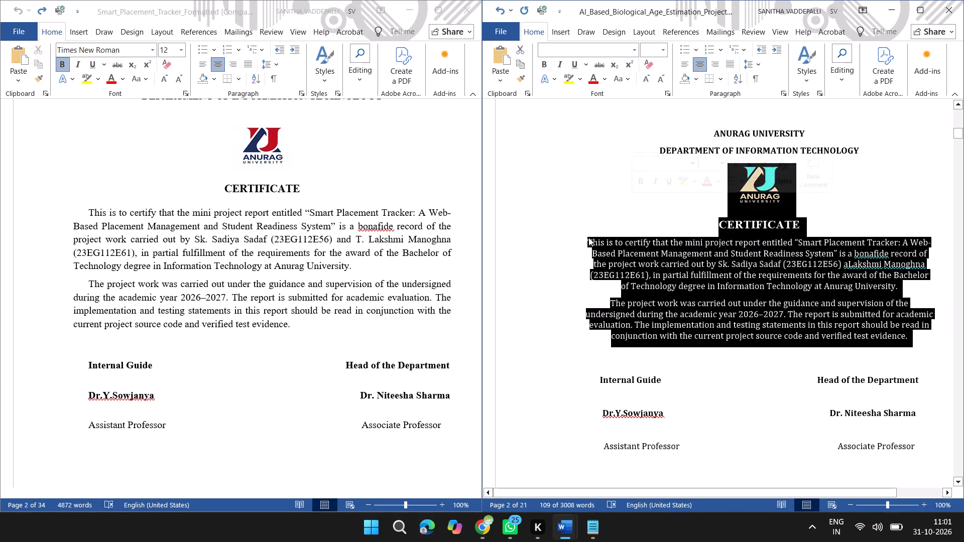
left_click(588, 237)
left_click_drag(588, 237, 888, 333)
scroll(749, 296, "right", 1)
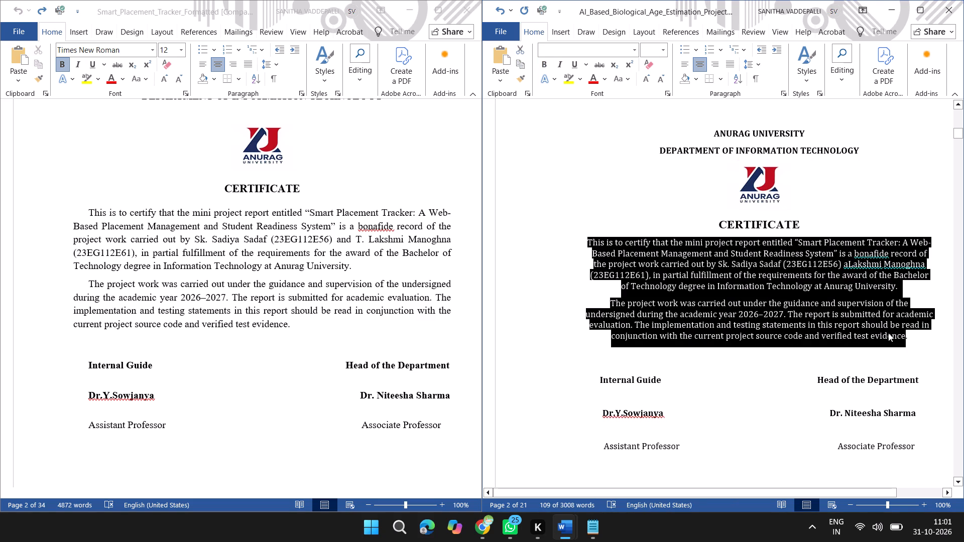
left_click_drag(888, 333, 894, 335)
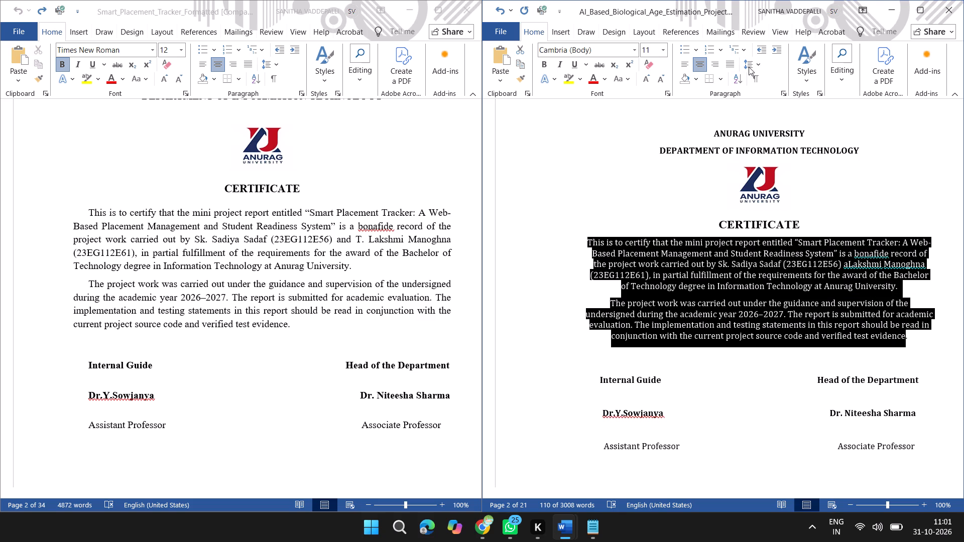
left_click(749, 67)
left_click(753, 91)
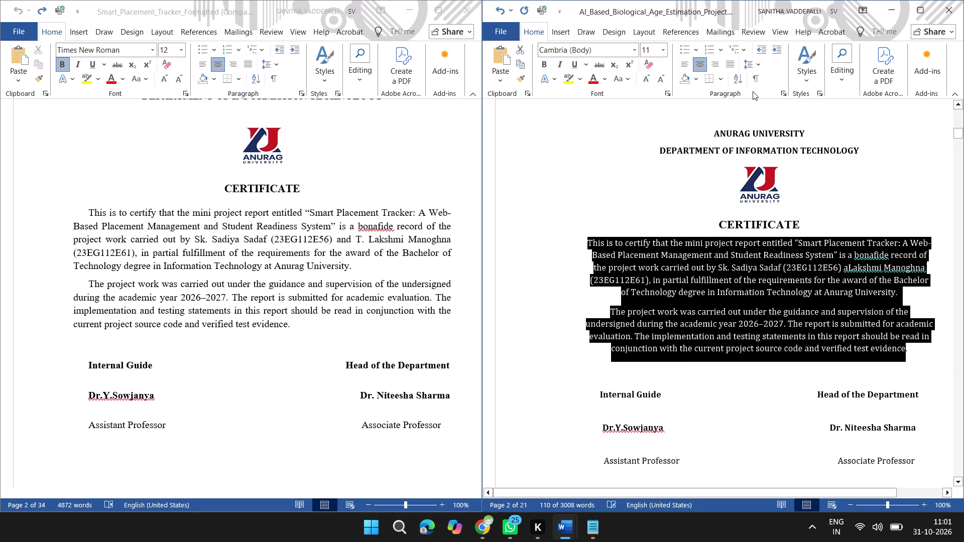
left_click(629, 166)
Replace the internal guide's name after "Dr." in the certificate's signature block with the biological age project's guide.
scroll(663, 306, "down", 1)
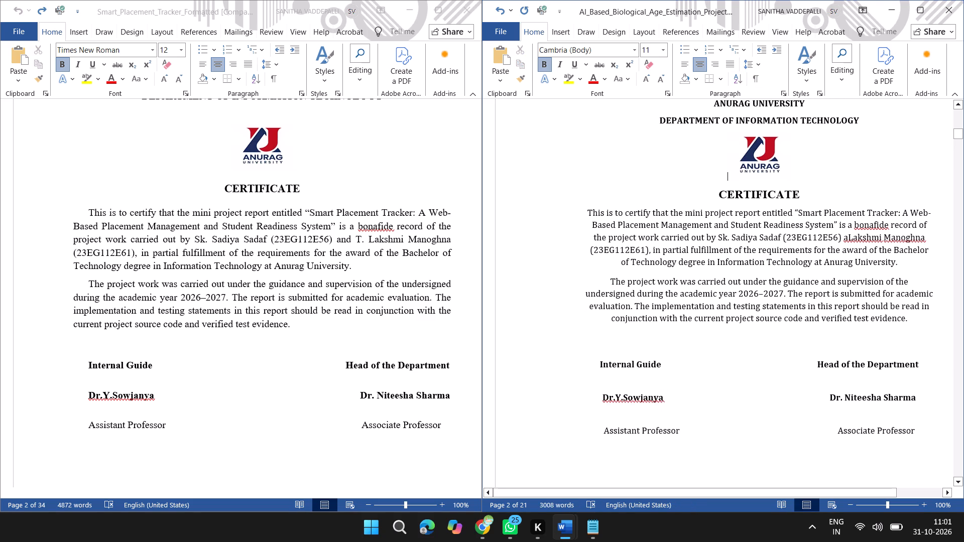
scroll(663, 306, "down", 1)
left_click(665, 336)
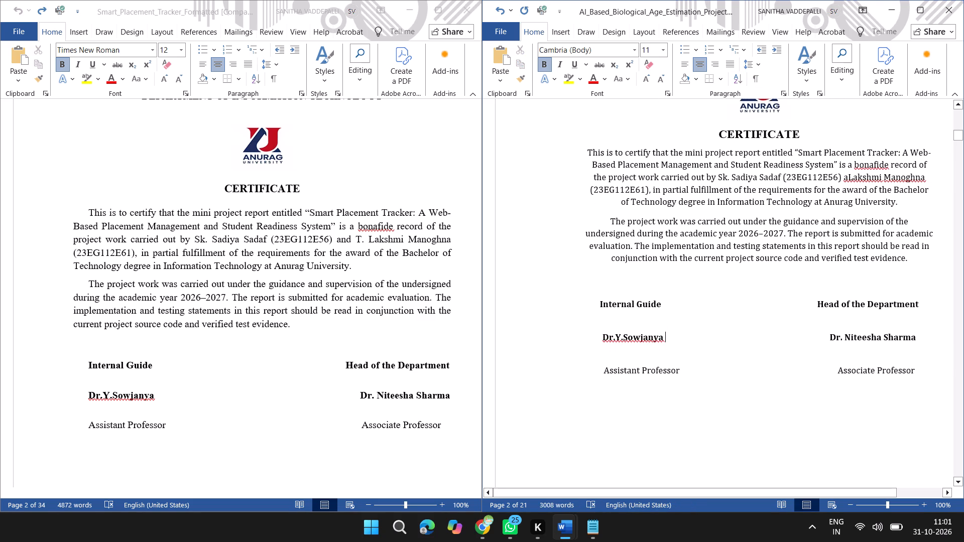
key("BackSpace")
key("BackSpace")
key("BackSpace")
key("BackSpace")
key("BackSpace")
key("BackSpace")
key("BackSpace")
key("BackSpace")
key("BackSpace")
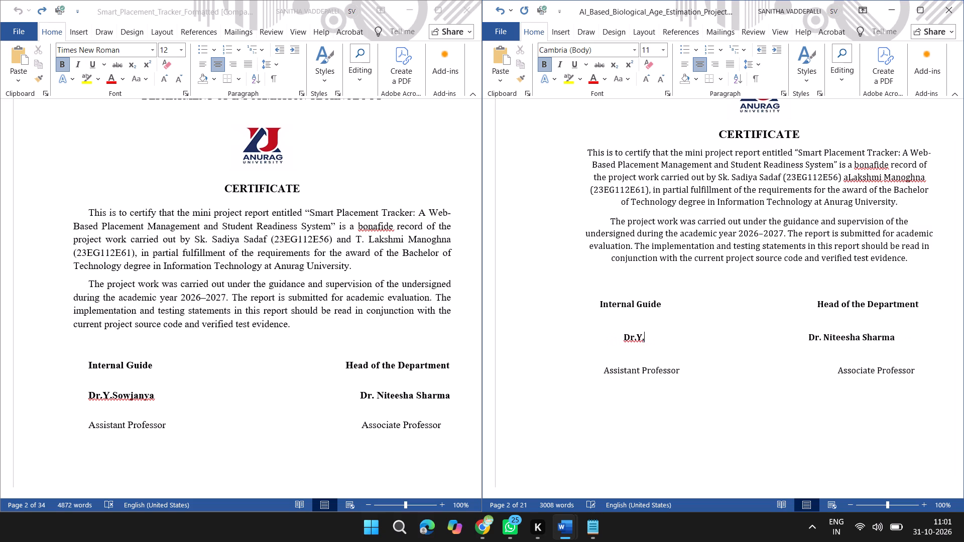
key("BackSpace")
key("BackSpace")
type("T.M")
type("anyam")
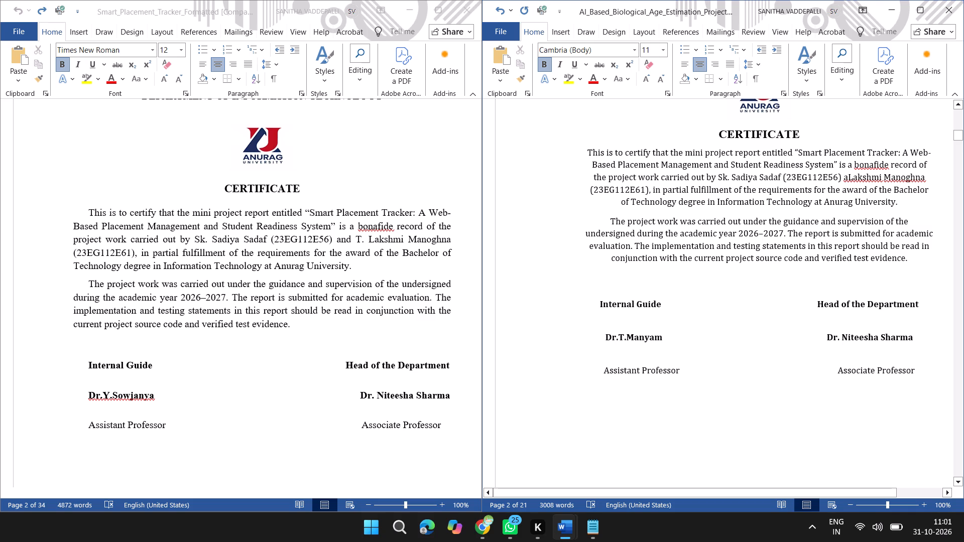
Bring up the Notepad certificate wording, and replace the certificate's quoted project title in Word with "AI-Based Biological Age Estimation Using Deep Learning".
left_click(589, 528)
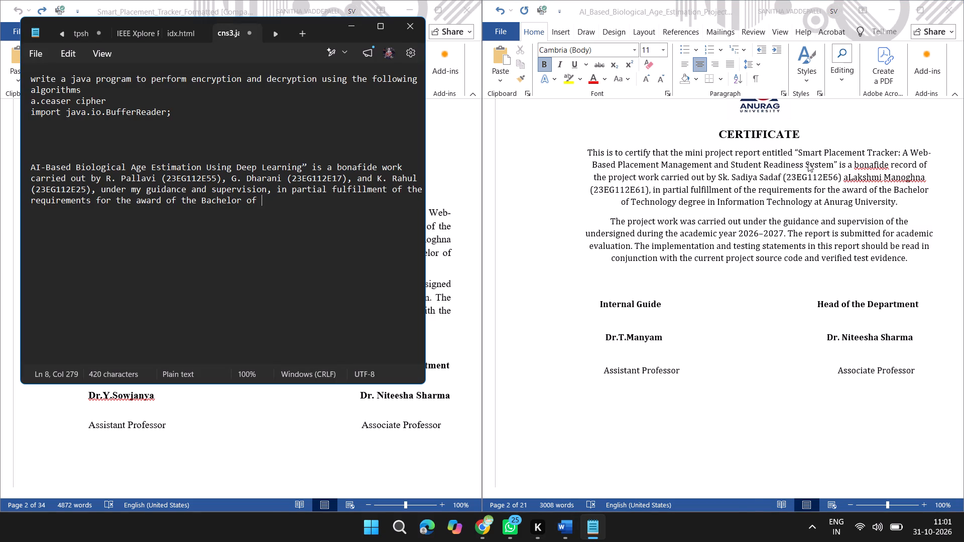
left_click(833, 164)
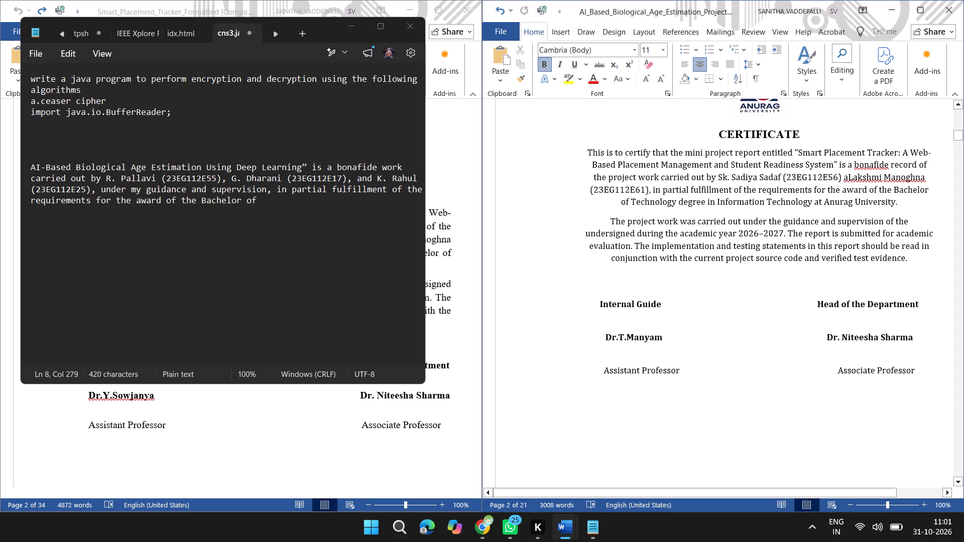
left_click(834, 167)
key("BackSpace")
key("BackSpace")
key("BackSpace")
key("BackSpace")
key("BackSpace")
key("BackSpace")
key("BackSpace")
key("BackSpace")
key("BackSpace")
key("BackSpace")
key("BackSpace")
key("BackSpace")
key("BackSpace")
key("BackSpace")
key("BackSpace")
key("BackSpace")
key("BackSpace")
key("BackSpace")
key("BackSpace")
key("BackSpace")
key("BackSpace")
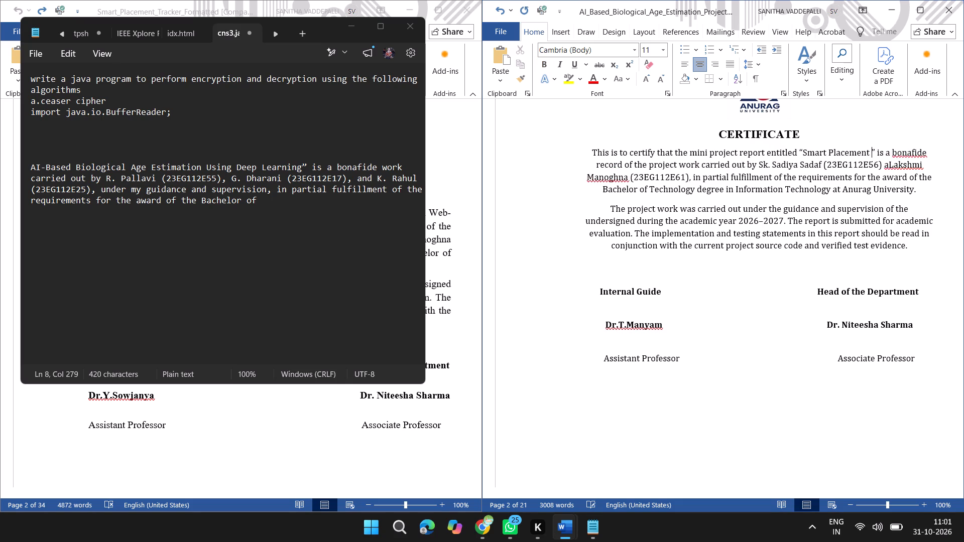
key("BackSpace")
key("BackSpace")
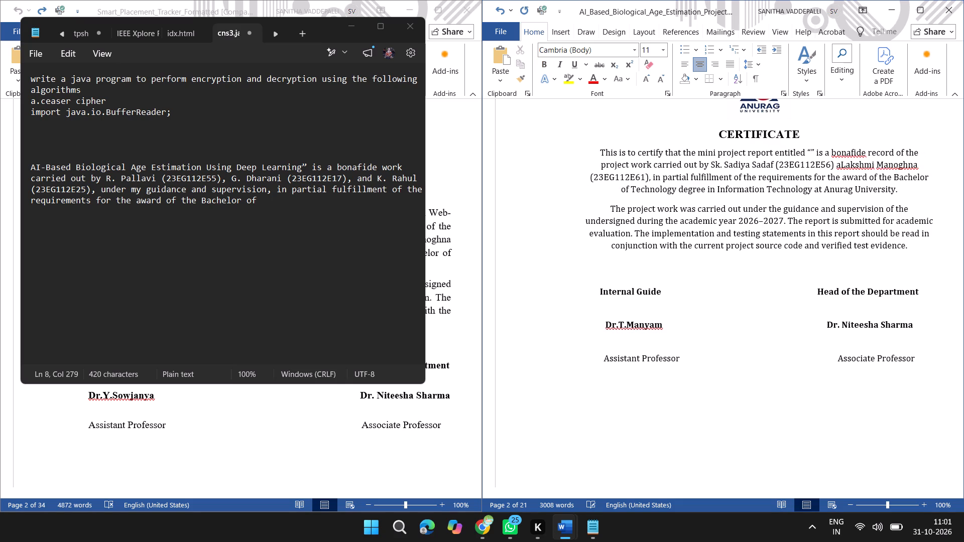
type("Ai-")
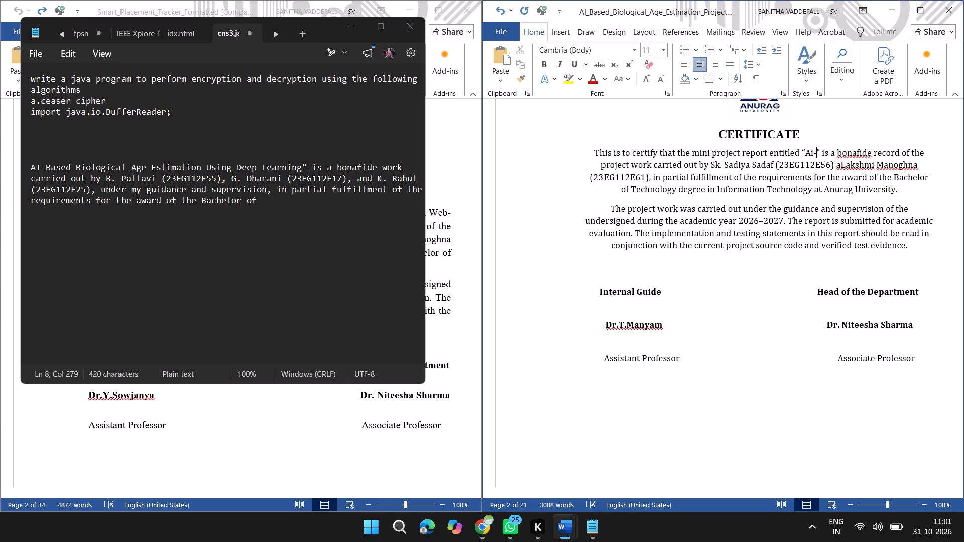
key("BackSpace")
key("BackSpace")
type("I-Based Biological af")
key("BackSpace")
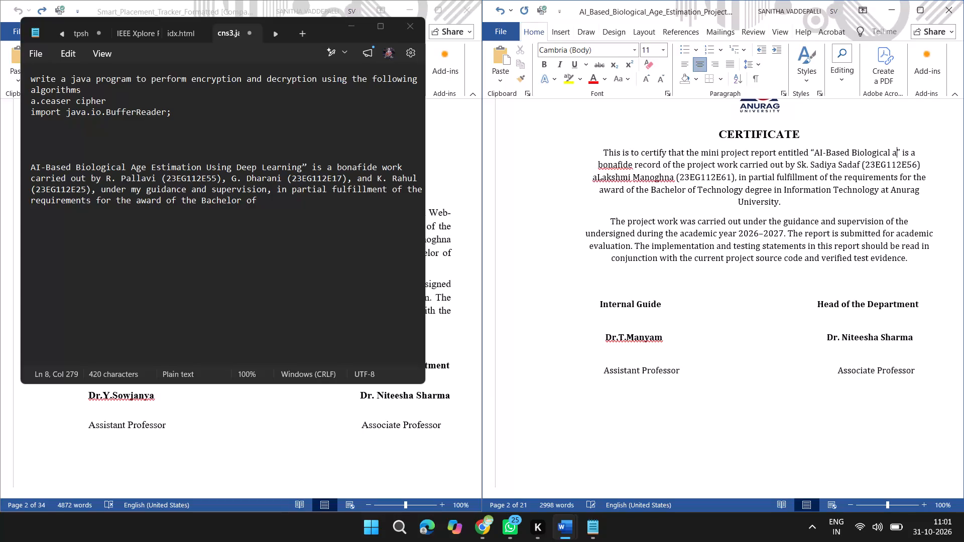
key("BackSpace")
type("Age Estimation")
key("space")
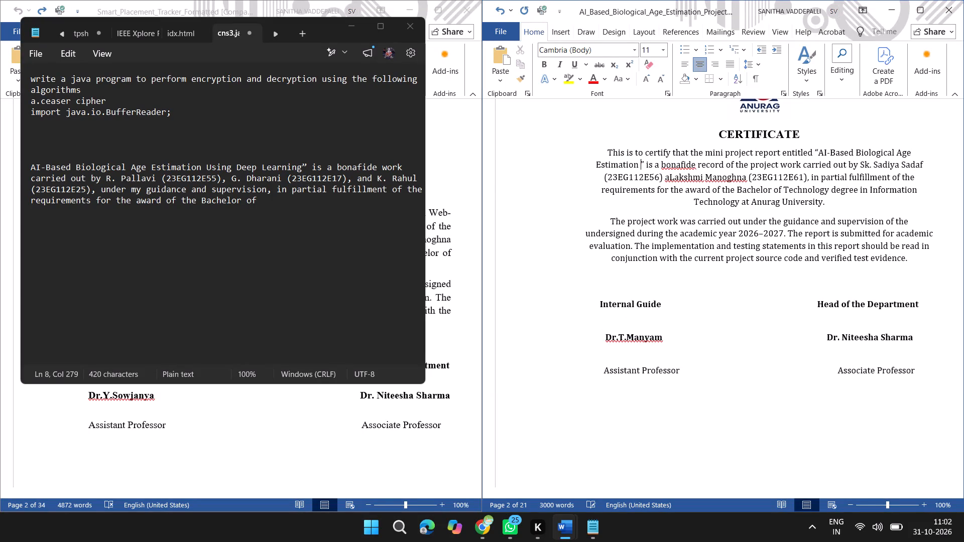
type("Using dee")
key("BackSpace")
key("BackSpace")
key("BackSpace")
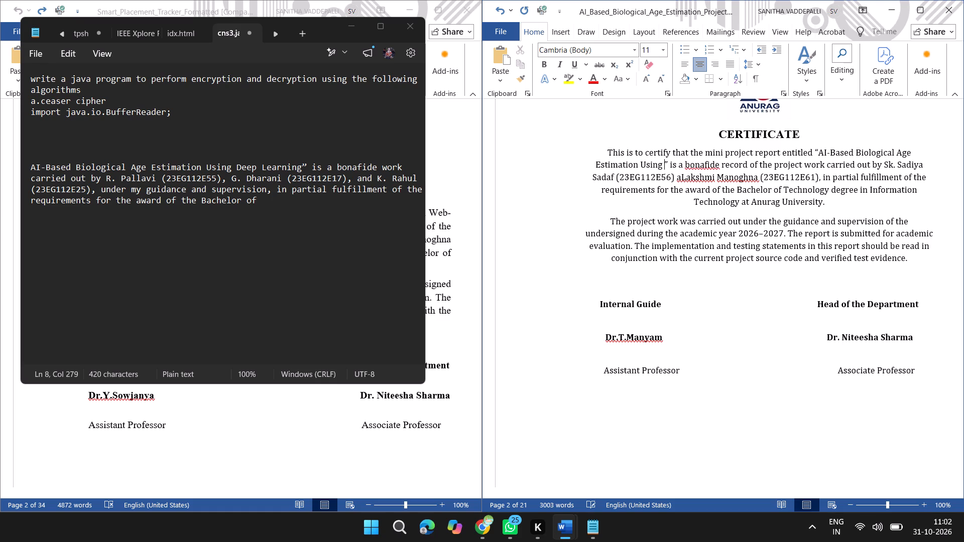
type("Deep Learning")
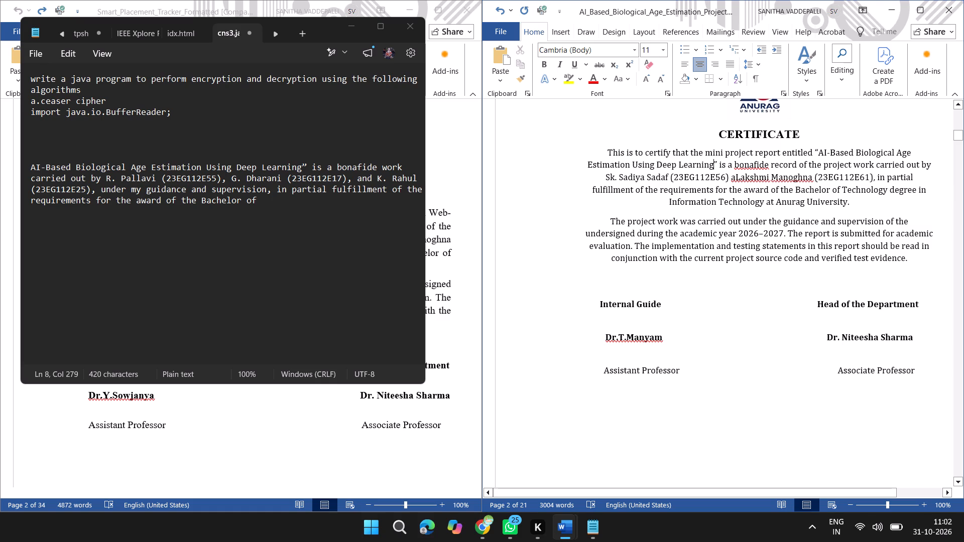
Replace the first student's name in the certificate paragraph with the first student named in the Notepad wording.
left_click(670, 174)
key("BackSpace")
key("BackSpace")
key("BackSpace")
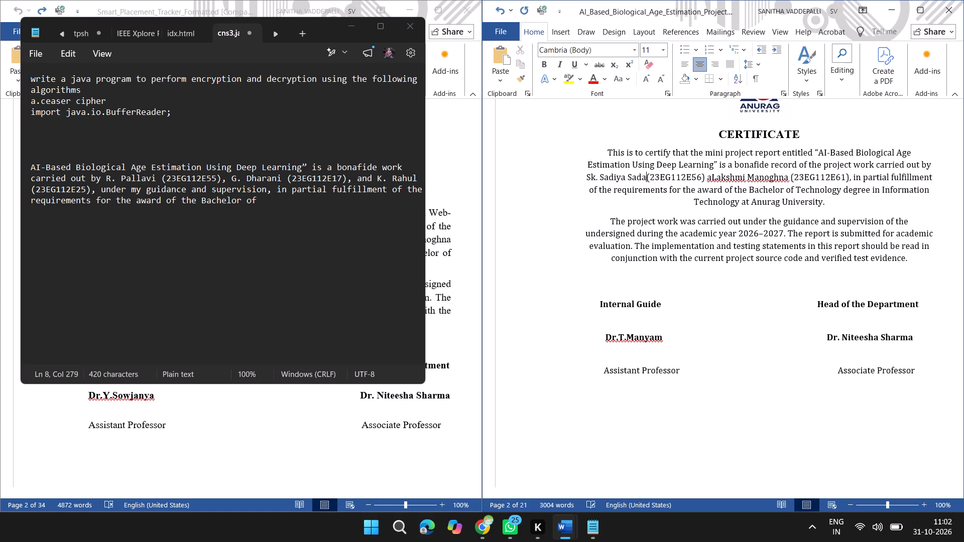
key("BackSpace")
key("BackSpace")
key("BackSpace")
key("BackSpace")
key("BackSpace")
key("BackSpace")
key("BackSpace")
key("BackSpace")
key("BackSpace")
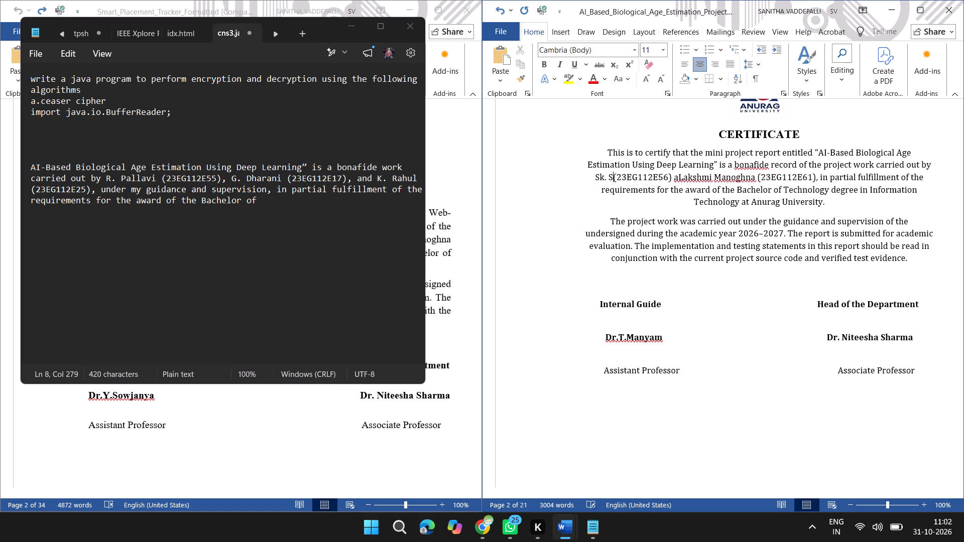
key("BackSpace")
key("BackSpace")
key("BackSpace")
key("BackSpace")
key("BackSpace")
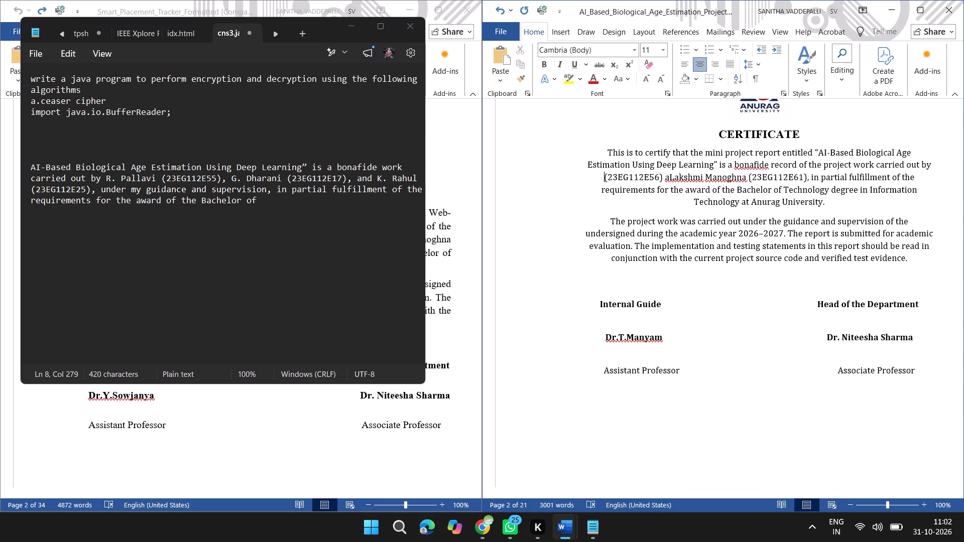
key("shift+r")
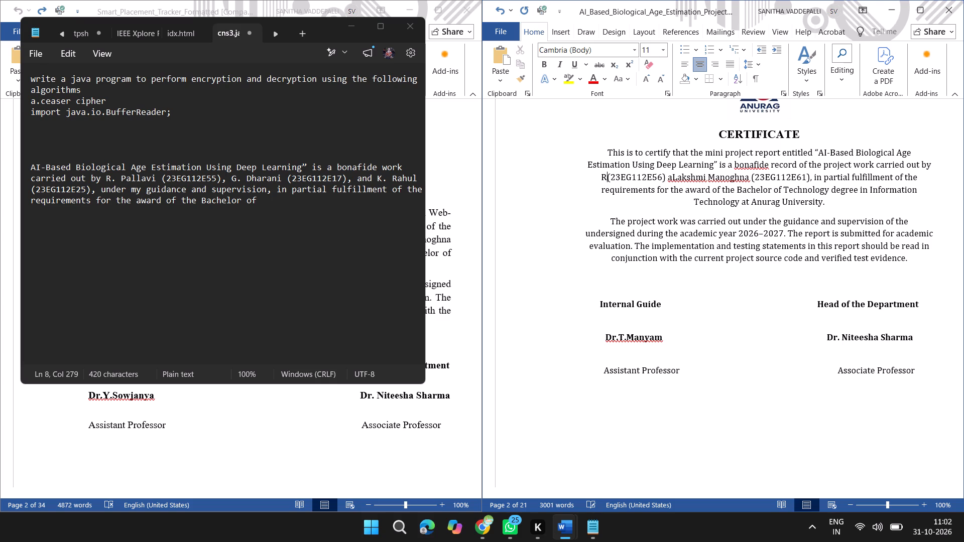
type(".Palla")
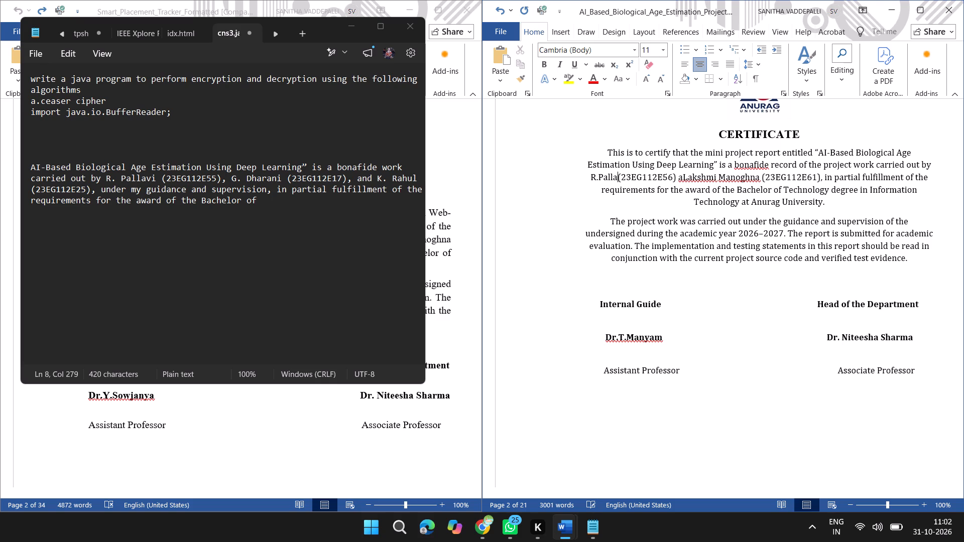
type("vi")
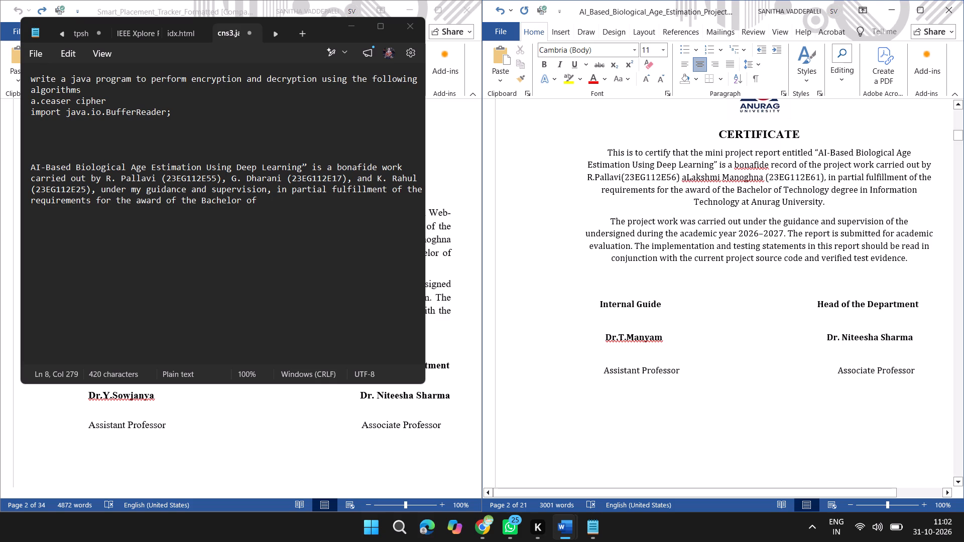
Change the first student's roll number to match the Notepad wording, and add a comma after its closing bracket.
left_click(675, 174)
key("BackSpace")
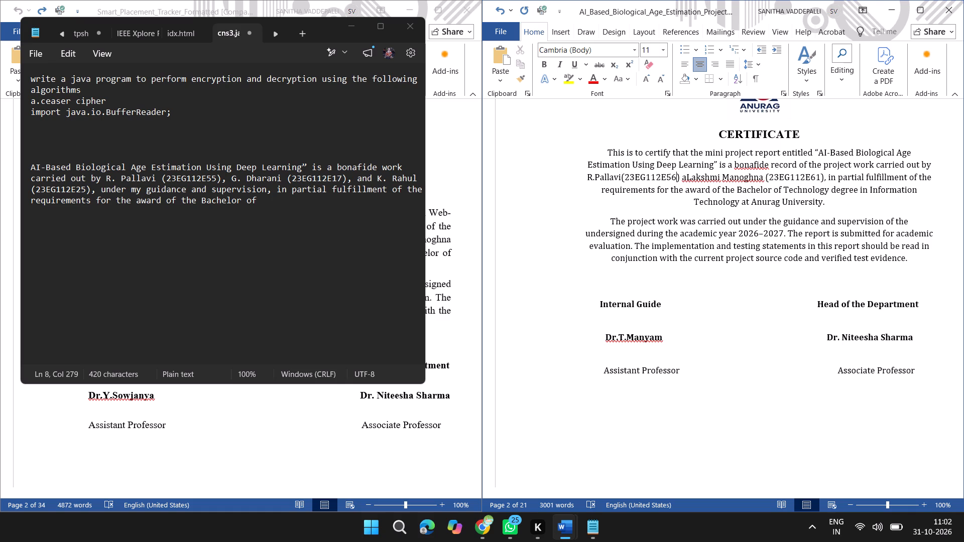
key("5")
key("Right")
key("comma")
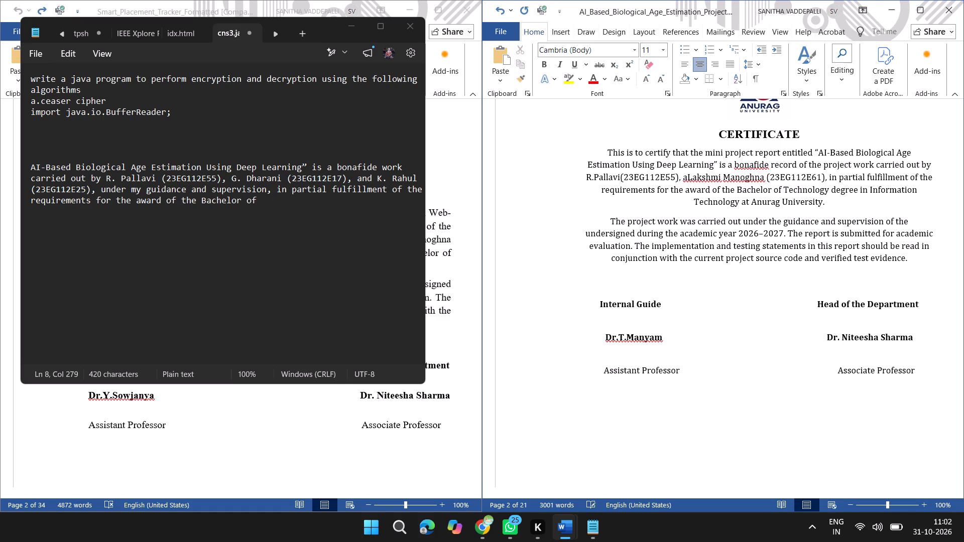
Add the second student's name and bracketed roll number from the Notepad wording after the first student's entry in the certificate paragraph.
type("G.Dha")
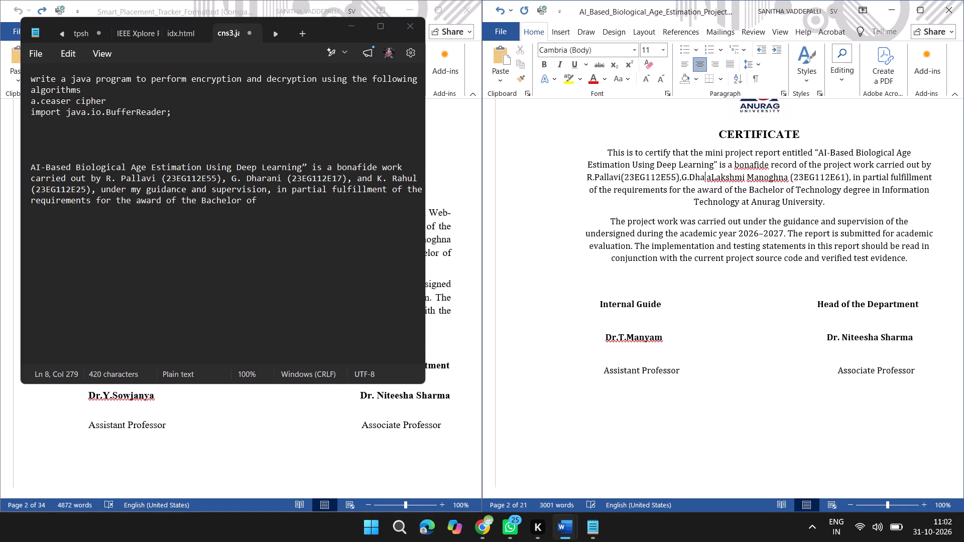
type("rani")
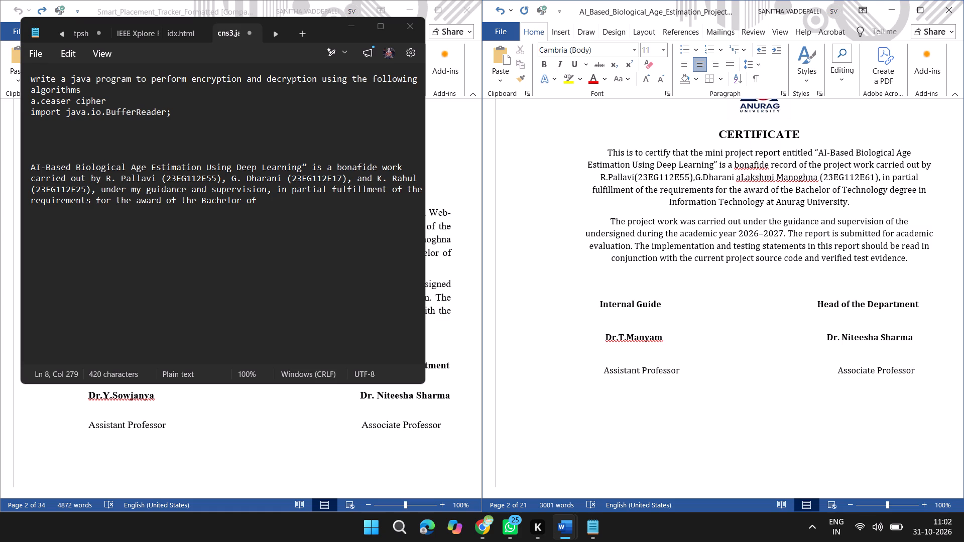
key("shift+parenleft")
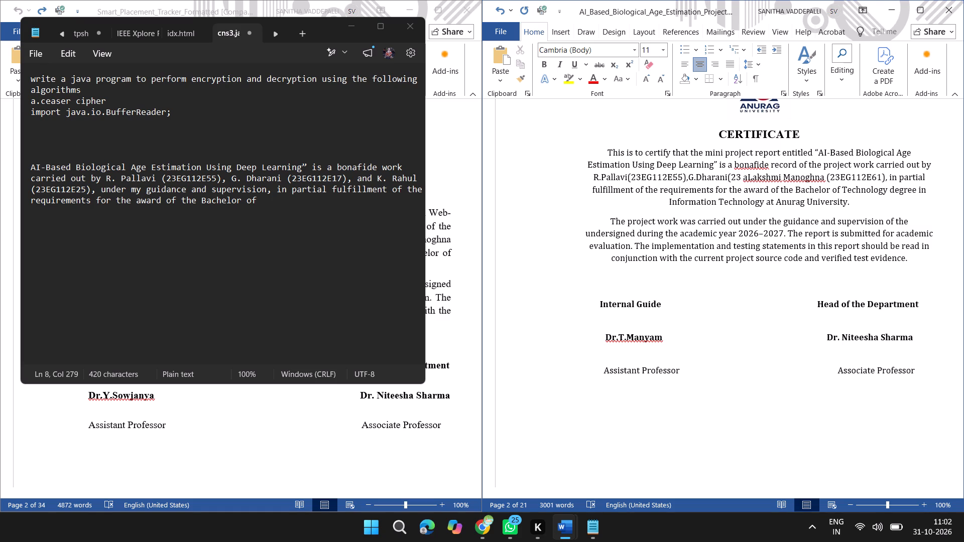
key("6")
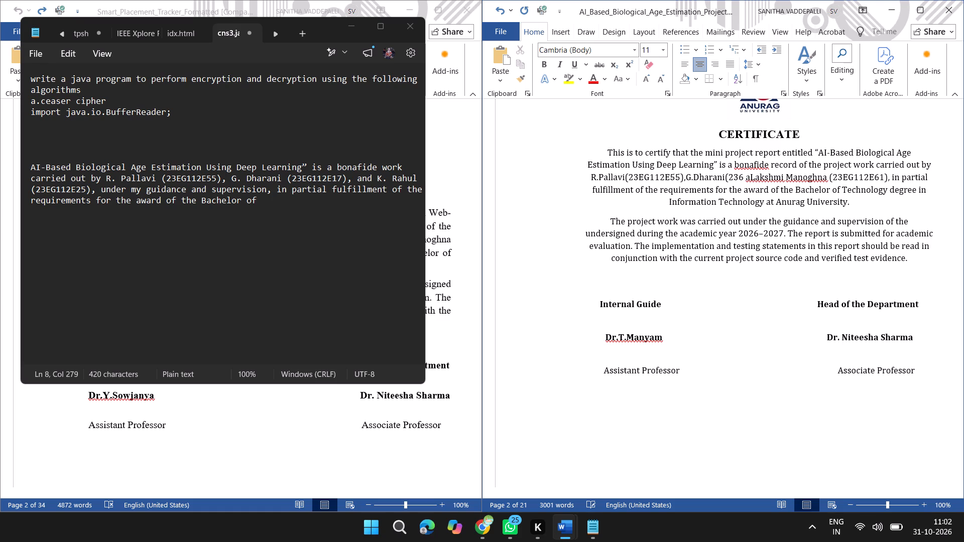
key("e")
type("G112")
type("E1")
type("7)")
Replace the leftover student name after "And" in the certificate paragraph with the third student named in the Notepad wording.
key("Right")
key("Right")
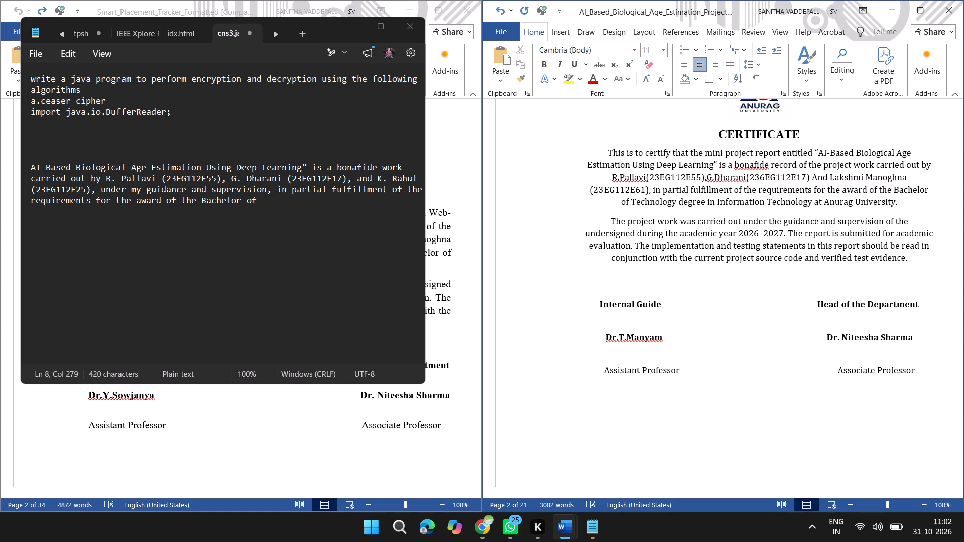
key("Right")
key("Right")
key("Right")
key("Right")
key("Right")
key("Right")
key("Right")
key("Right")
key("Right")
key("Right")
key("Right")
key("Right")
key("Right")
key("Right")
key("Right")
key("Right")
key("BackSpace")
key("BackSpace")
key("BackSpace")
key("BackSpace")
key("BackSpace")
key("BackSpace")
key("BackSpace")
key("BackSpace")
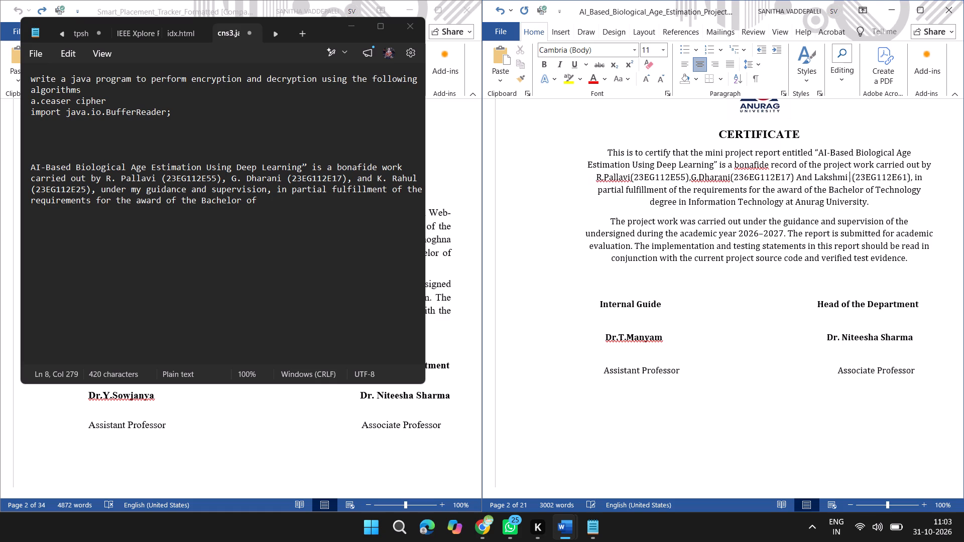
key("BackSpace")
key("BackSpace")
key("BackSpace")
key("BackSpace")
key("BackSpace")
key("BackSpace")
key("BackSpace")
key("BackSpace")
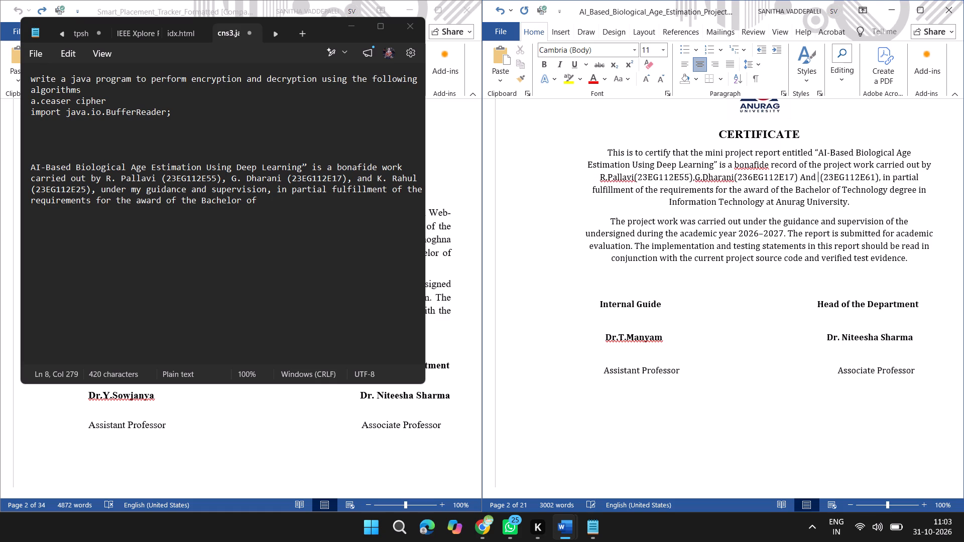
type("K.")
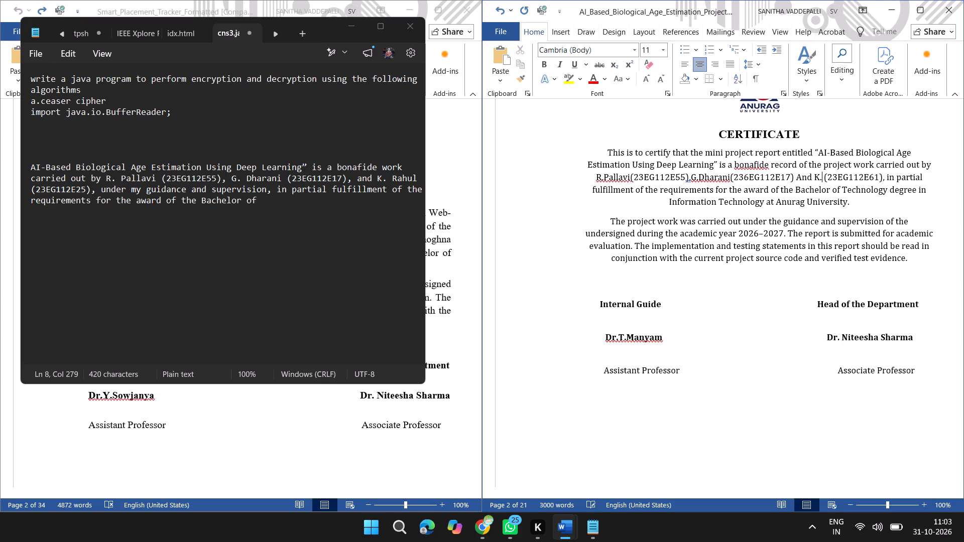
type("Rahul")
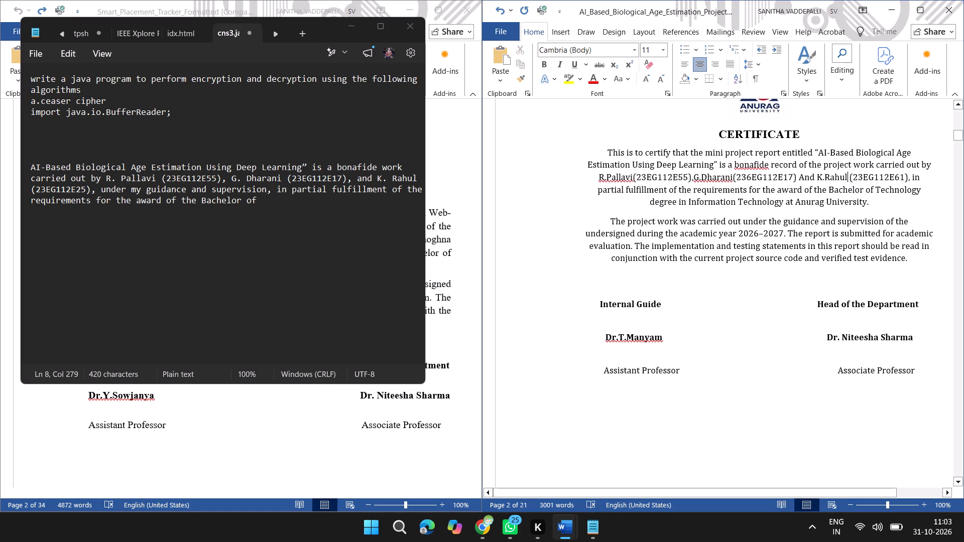
Change the third student's roll number to match the Notepad wording, and put the Notepad window away.
left_click(903, 178)
key("BackSpace")
key("BackSpace")
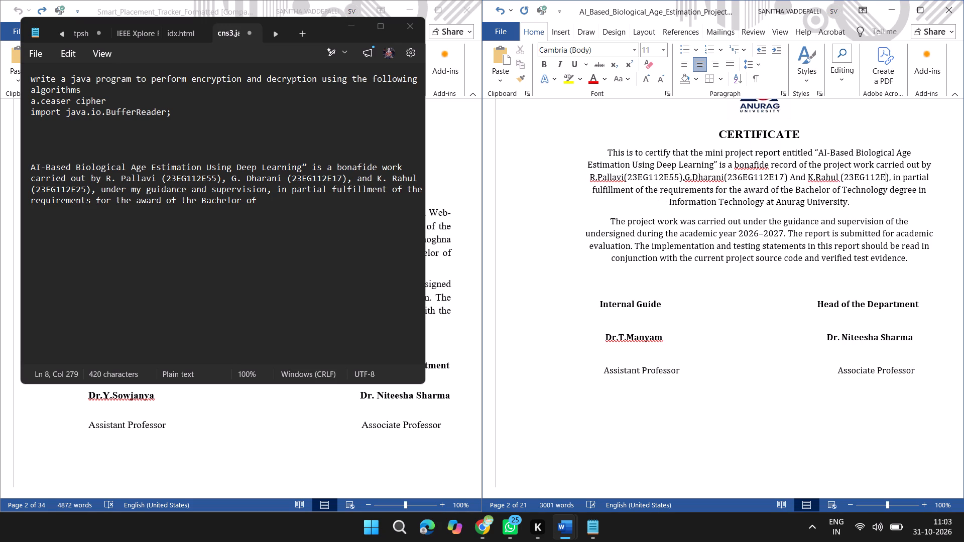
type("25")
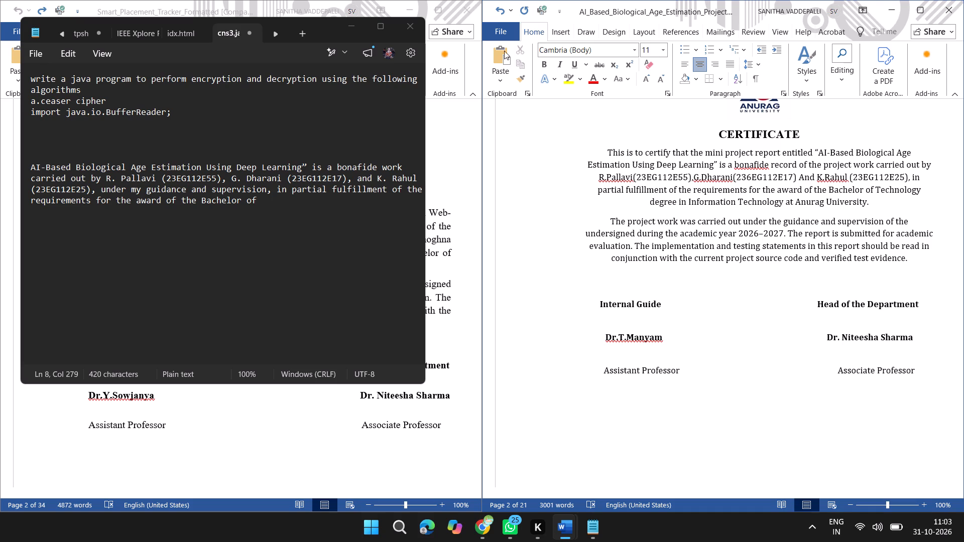
left_click(345, 25)
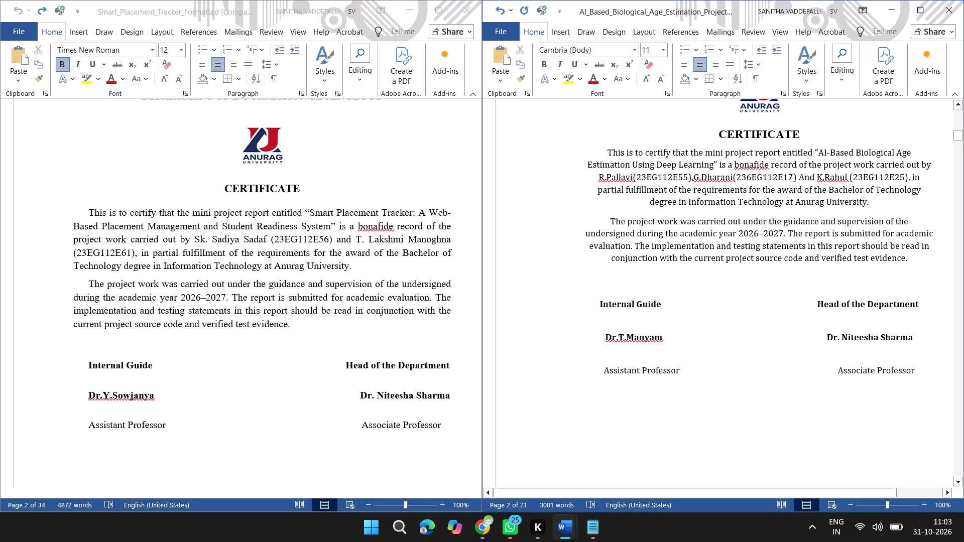
Replace the indent before the guide's name in the signature block with spaces, lining it up under "Internal Guide".
scroll(662, 288, "down", 1)
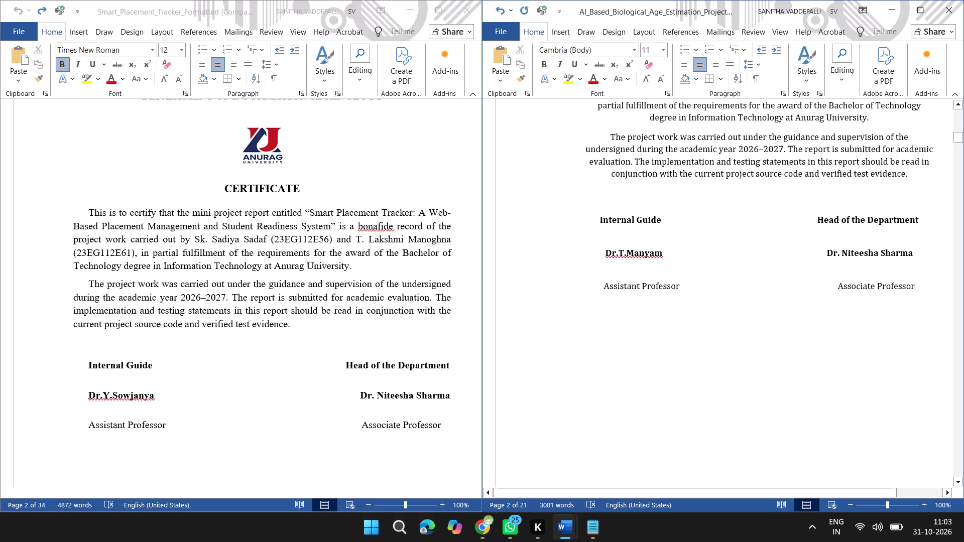
scroll(662, 288, "down", 1)
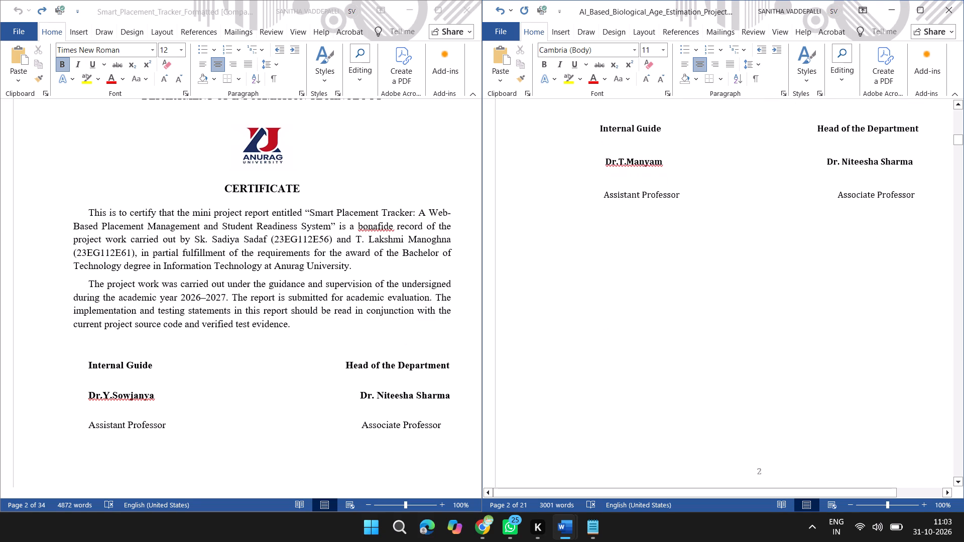
left_click(604, 162)
key("BackSpace")
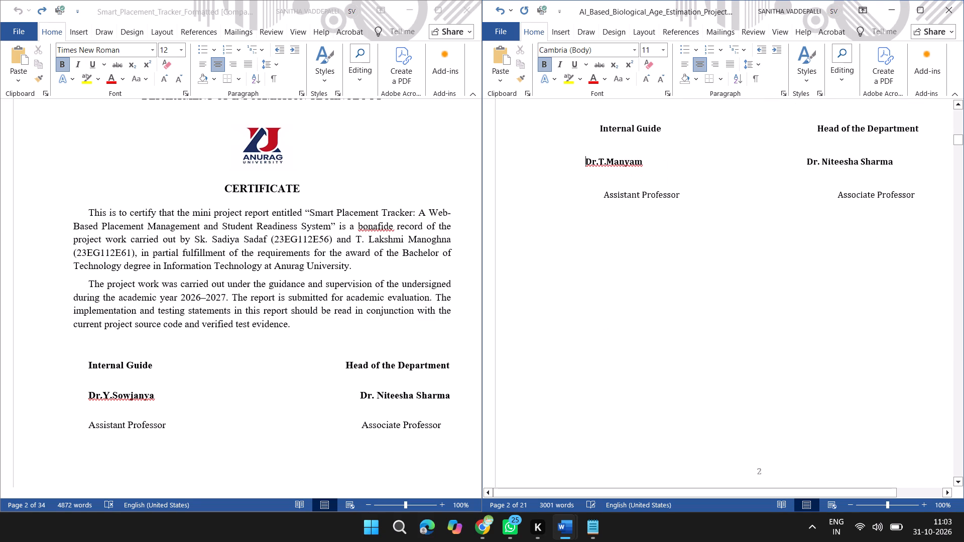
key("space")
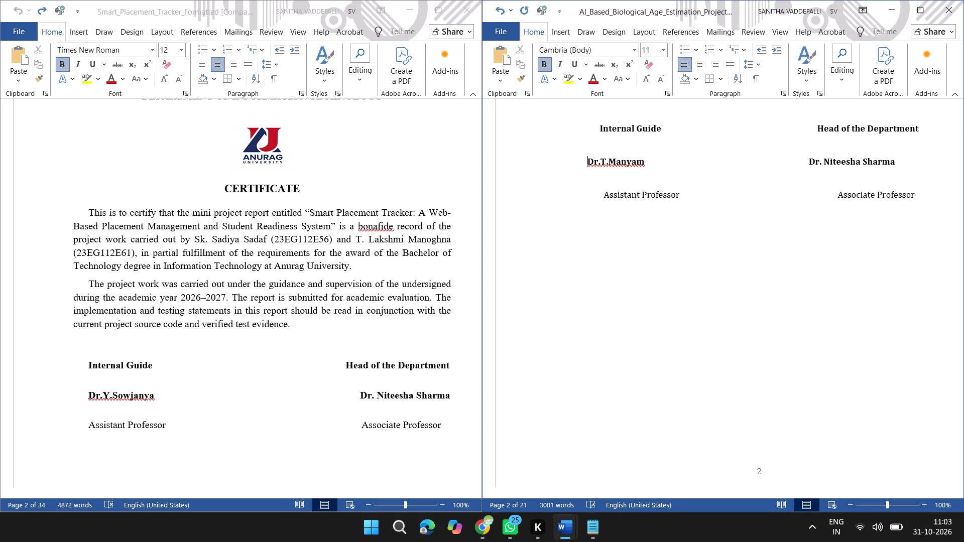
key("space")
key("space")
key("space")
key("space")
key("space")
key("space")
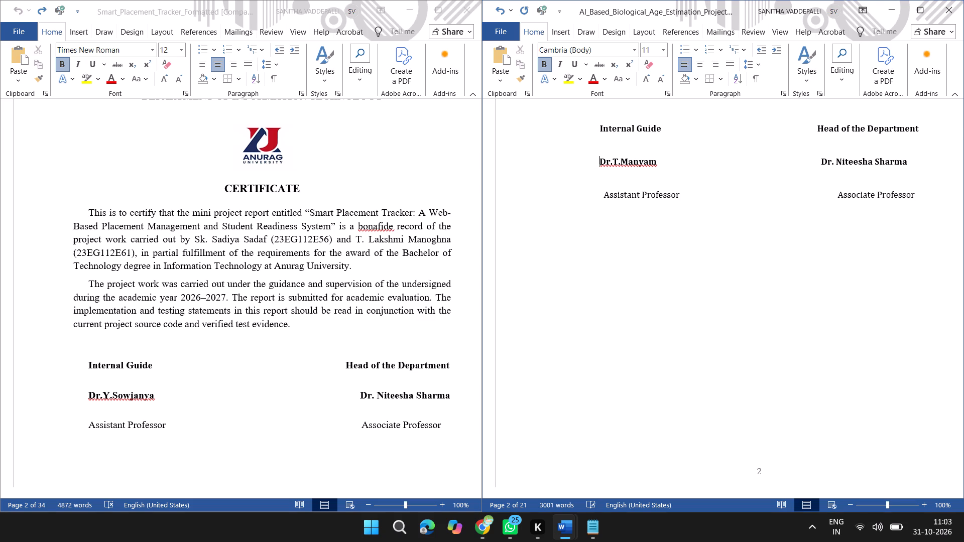
Replace the indent before "Assistant Professor" with spaces so it lines up under the guide's name.
left_click(604, 196)
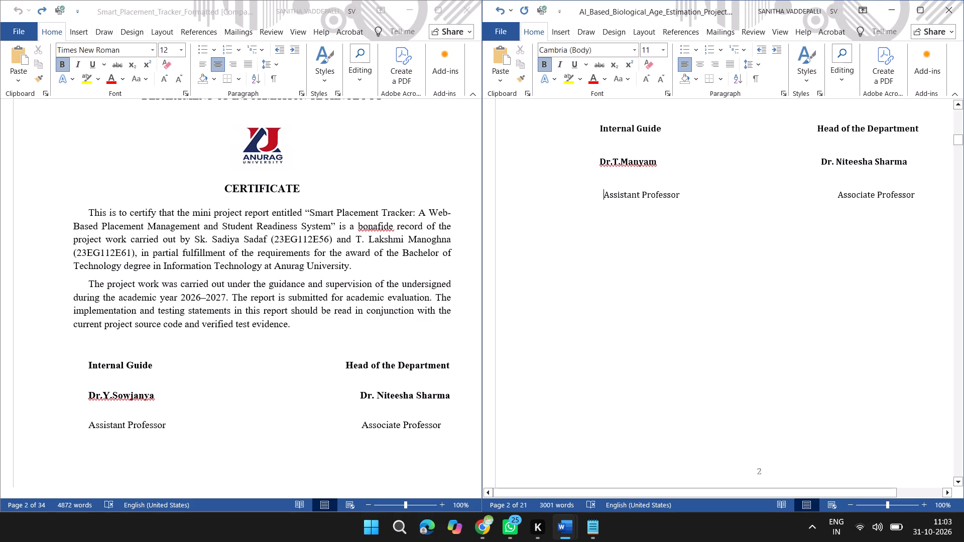
key("BackSpace")
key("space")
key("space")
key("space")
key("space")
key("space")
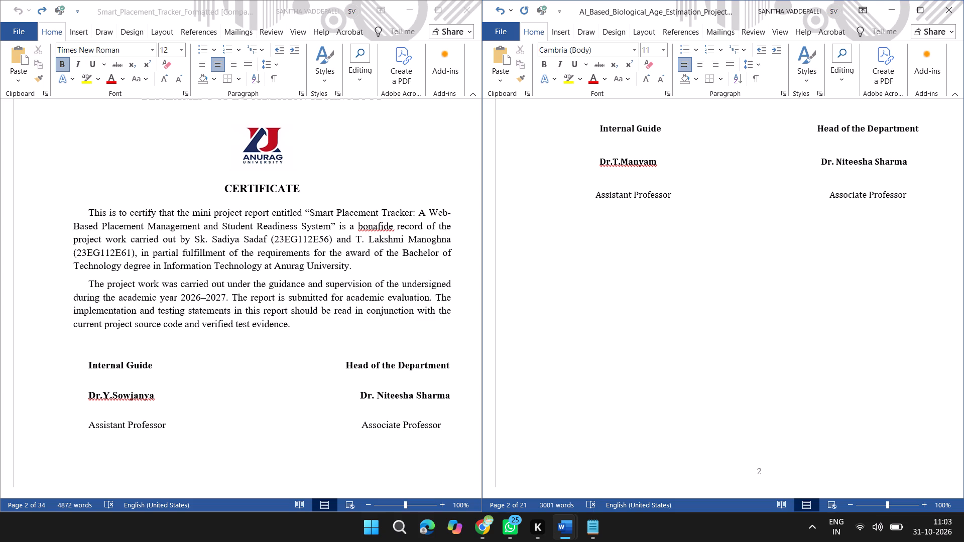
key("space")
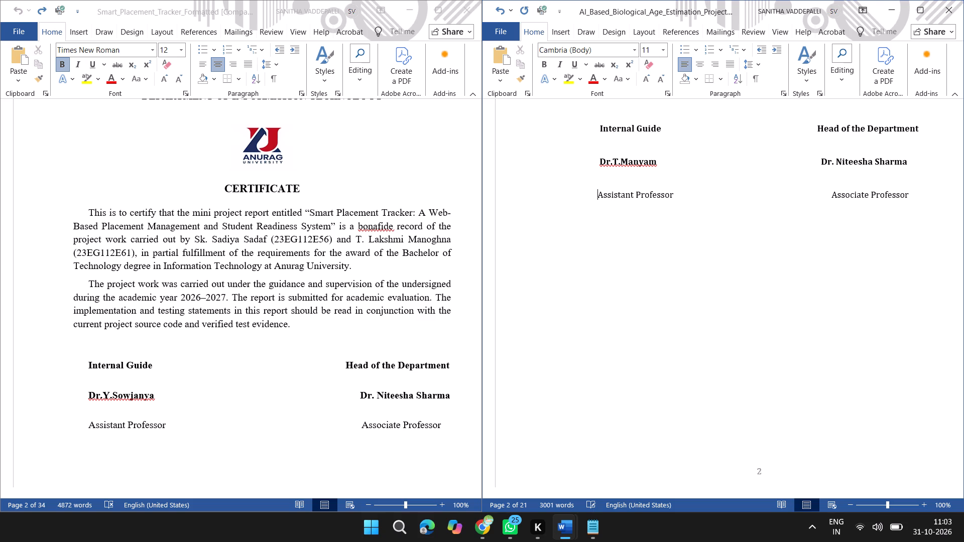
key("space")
Look through the pages following the certificate in both reports and compare their Acknowledgement pages.
scroll(335, 245, "down", 1)
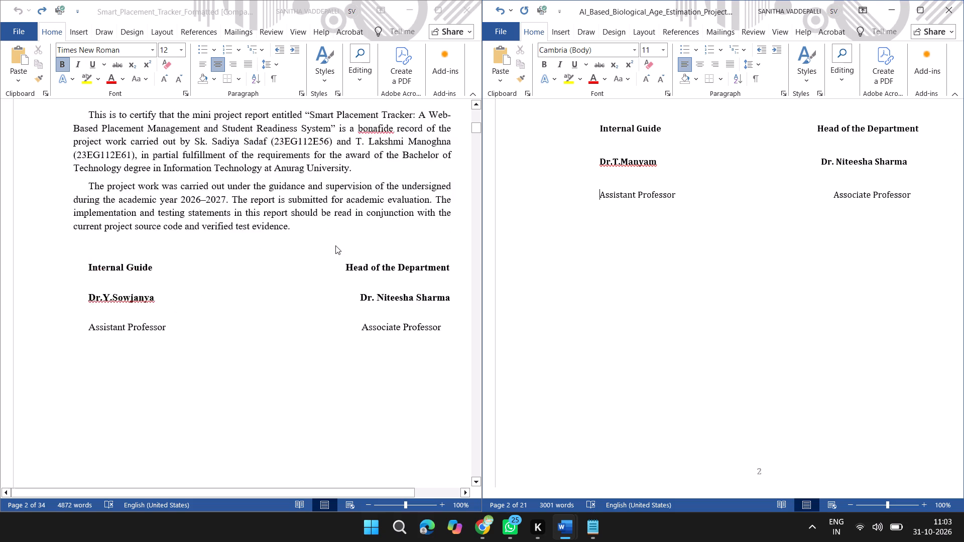
scroll(335, 245, "down", 1)
scroll(335, 245, "up", 2)
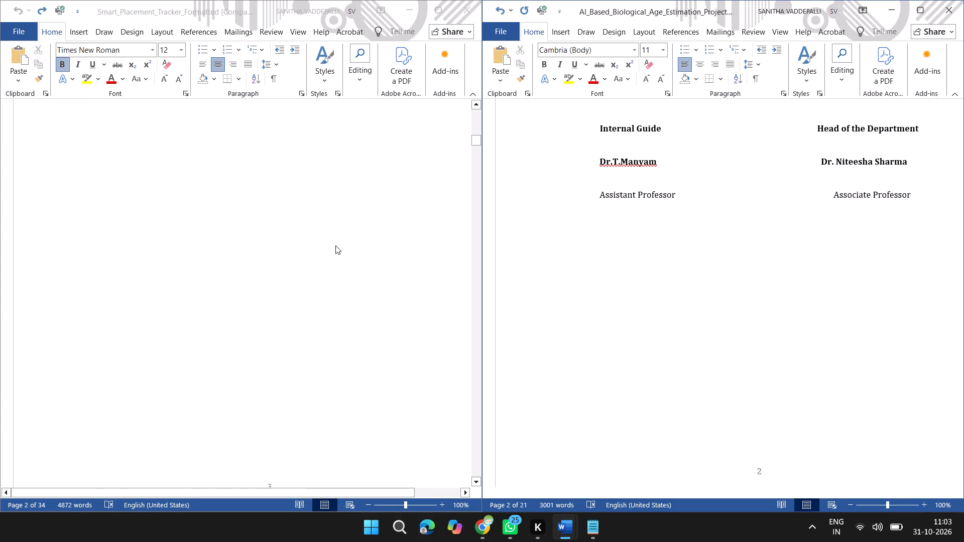
scroll(335, 245, "down", 1)
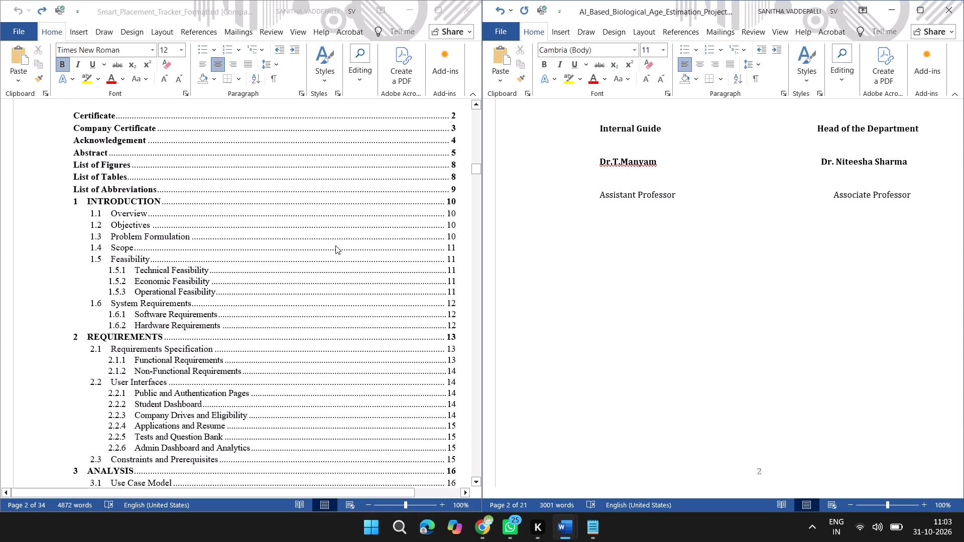
scroll(335, 245, "up", 2)
scroll(339, 312, "up", 4)
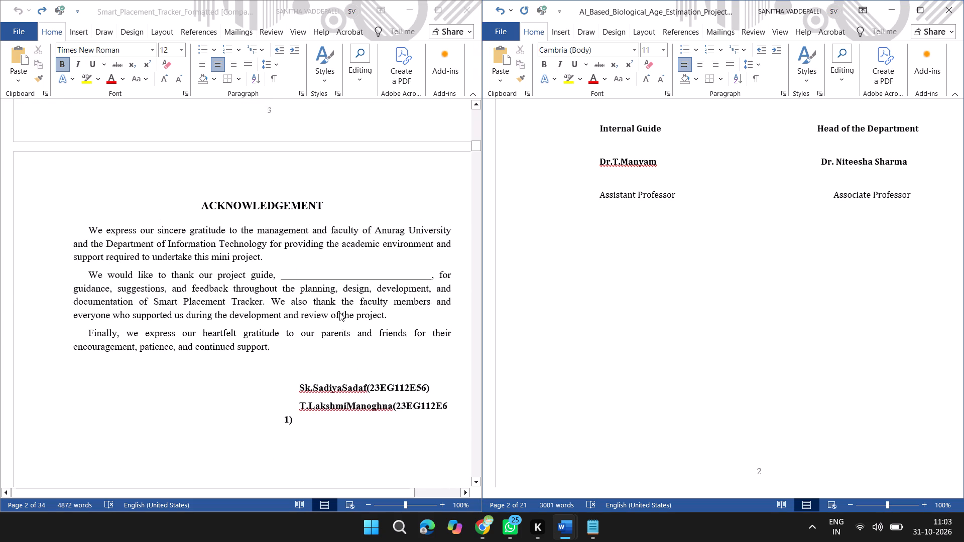
scroll(339, 312, "up", 1)
scroll(657, 351, "down", 1)
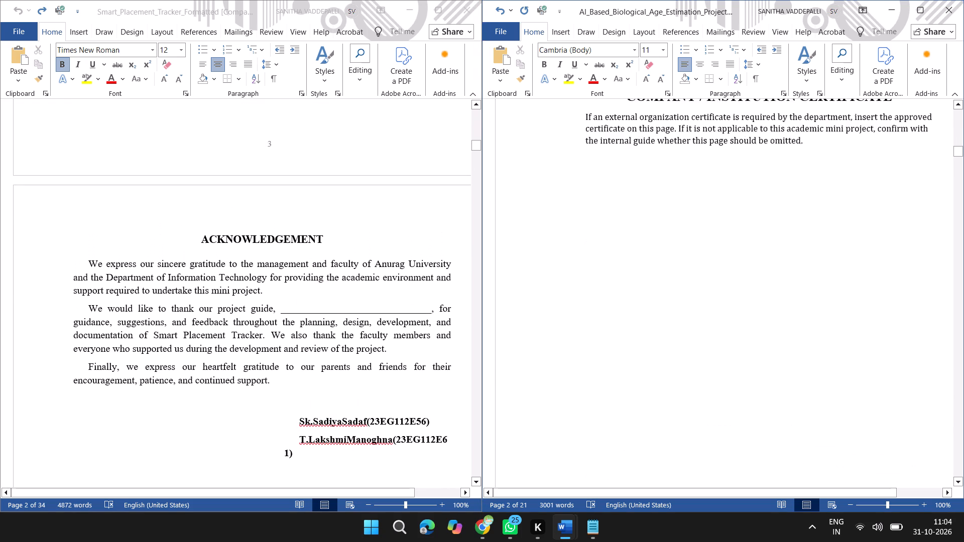
scroll(657, 351, "down", 3)
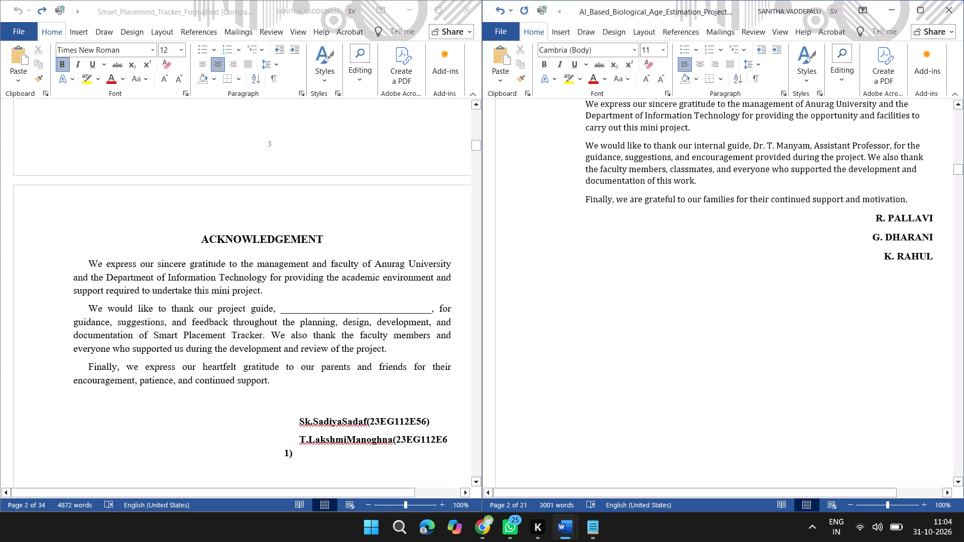
scroll(657, 351, "up", 1)
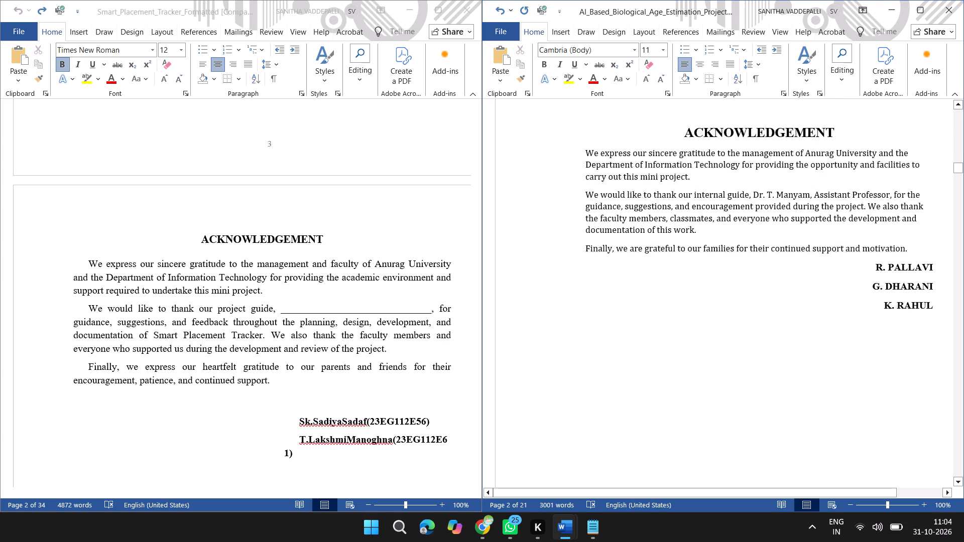
scroll(657, 351, "up", 1)
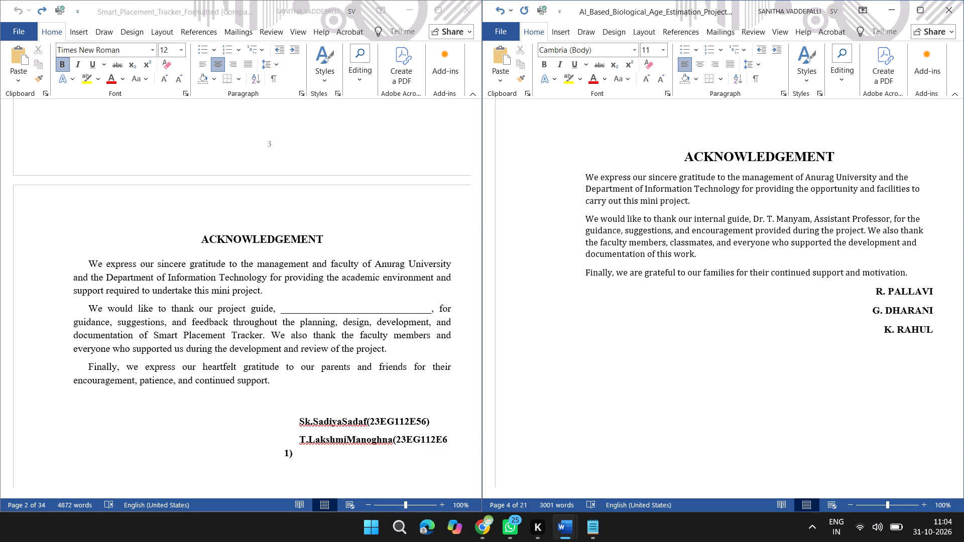
Format the three body paragraphs of the biological age report's Acknowledgement as a bulleted list.
left_click_drag(584, 177, 779, 268)
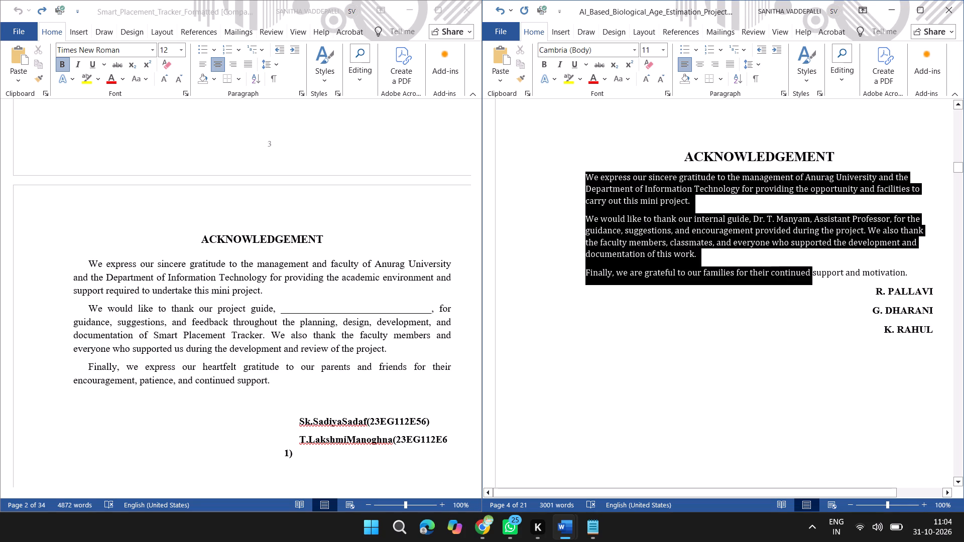
left_click_drag(779, 268, 913, 271)
scroll(820, 269, "right", 1)
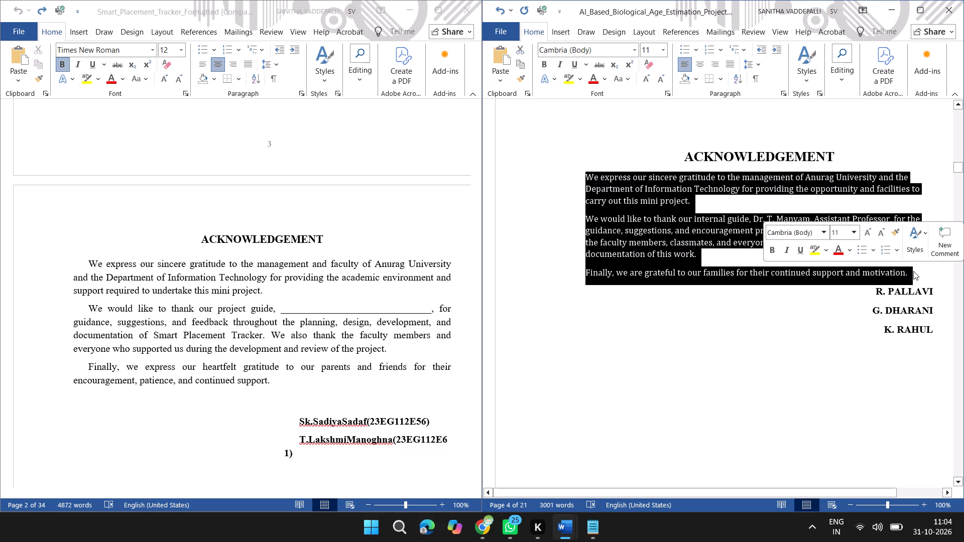
left_click(722, 51)
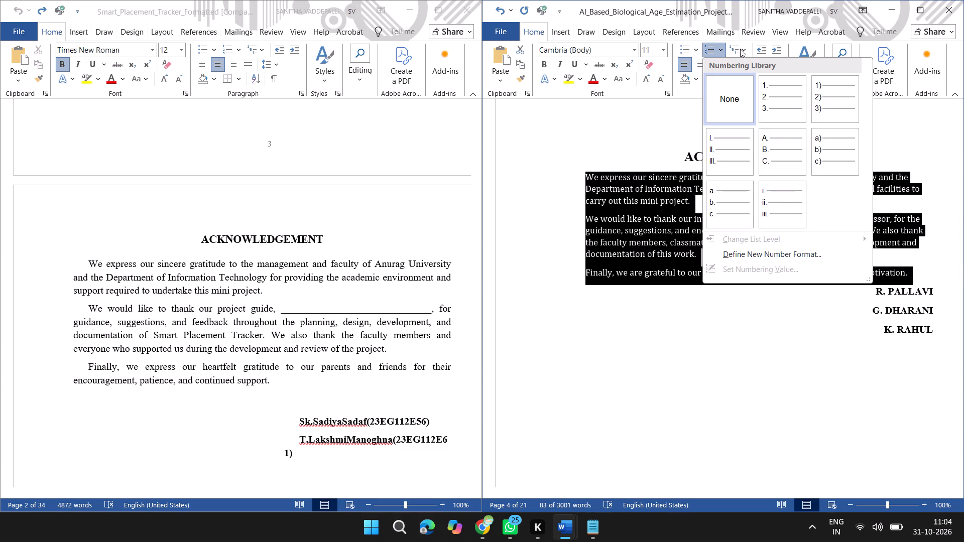
left_click(746, 47)
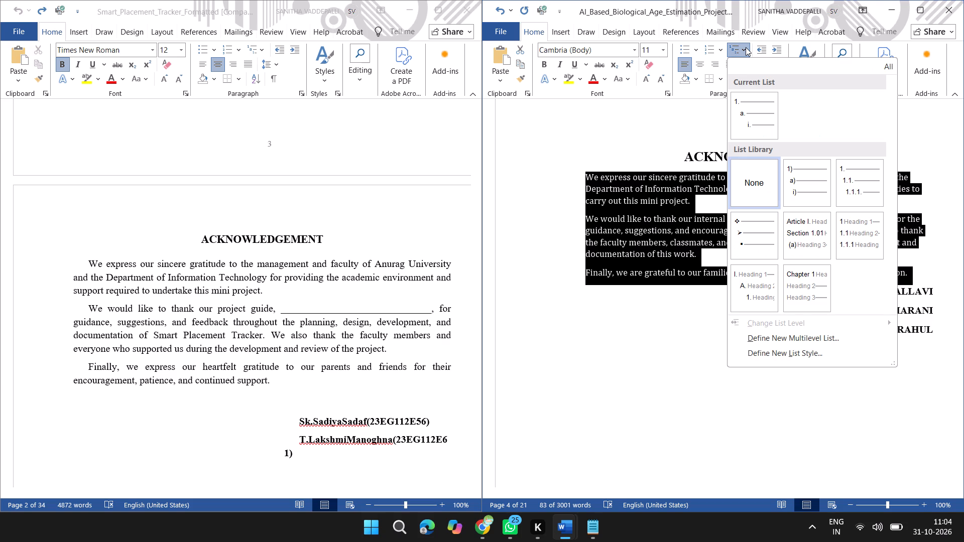
left_click(691, 49)
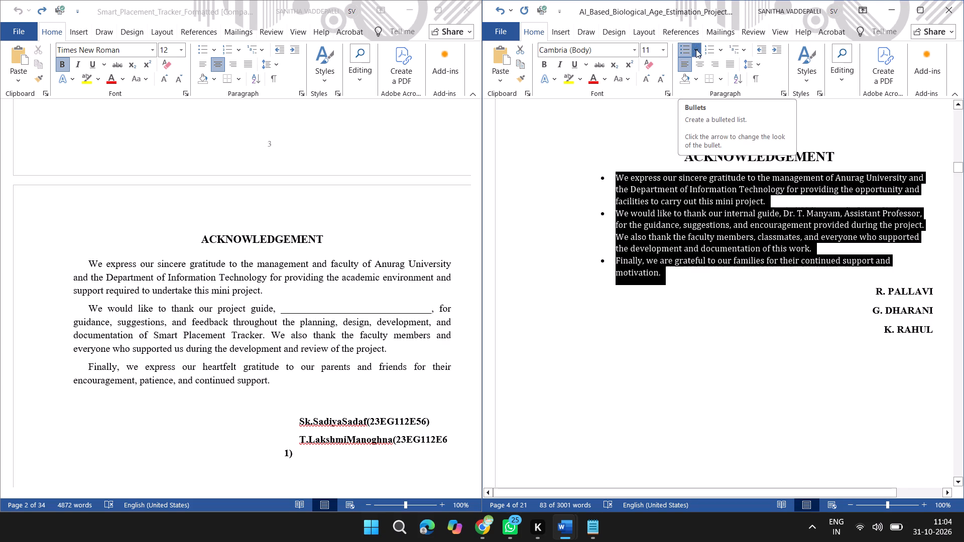
Undo the bulleted list formatting on the three body paragraphs of the biological age report's Acknowledgement.
left_click(696, 49)
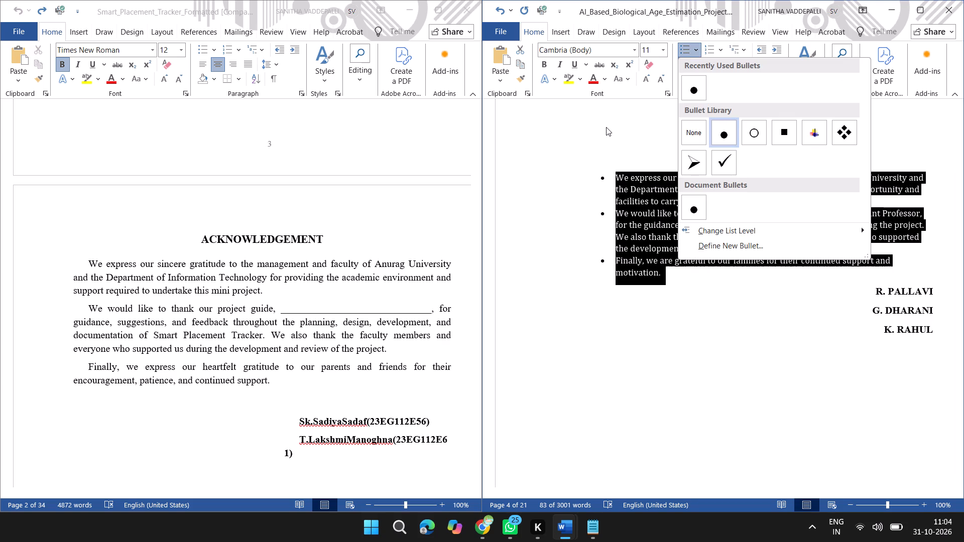
key("ctrl+z")
left_click(584, 151)
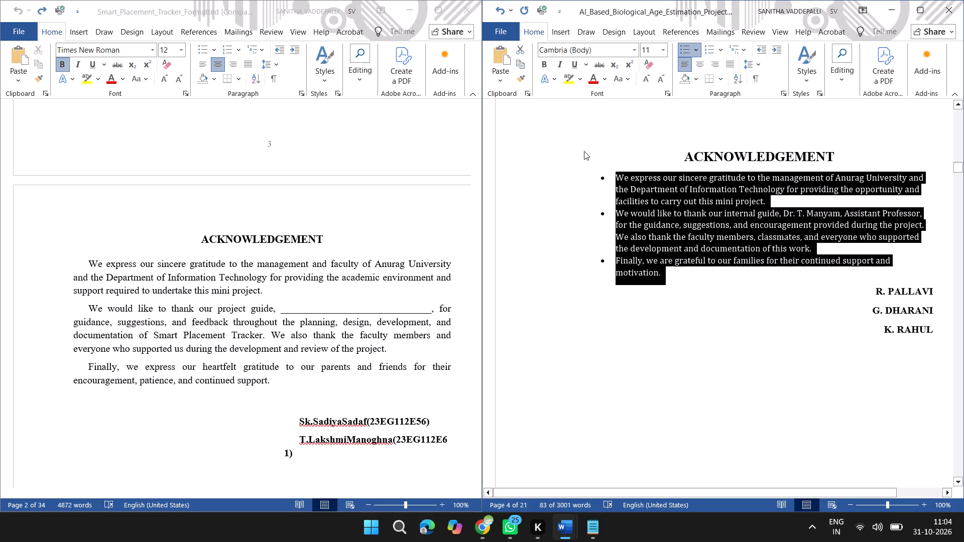
key("ctrl+z")
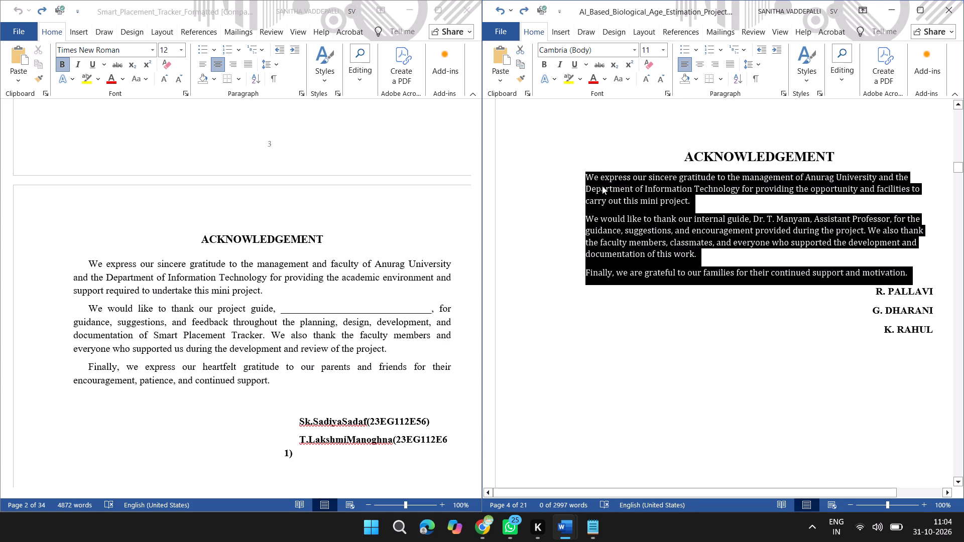
Undo the last spacing change before "Assistant Professor" on the certificate page and re-enter the spaces to line it up under the guide's name.
key("ctrl+z")
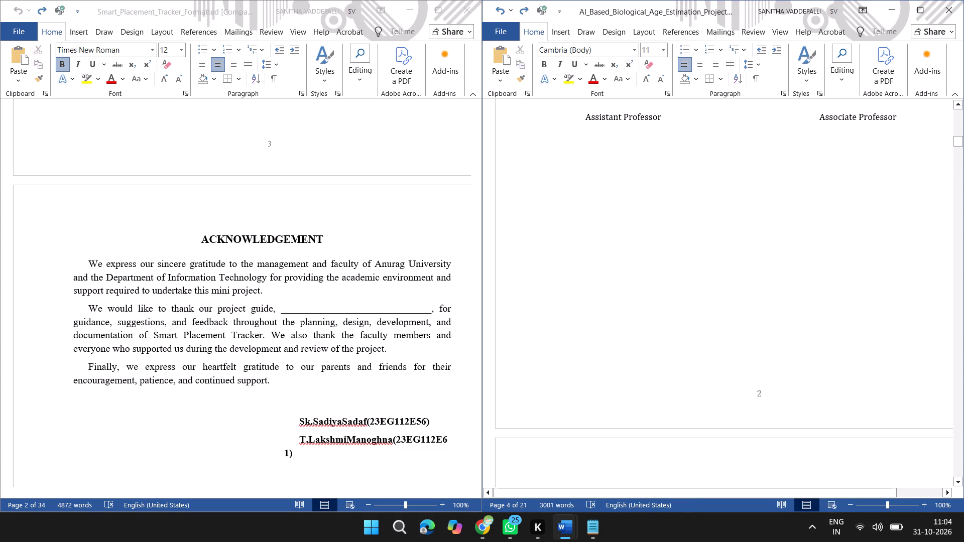
scroll(602, 186, "up", 1)
scroll(602, 186, "down", 1)
scroll(602, 186, "up", 1)
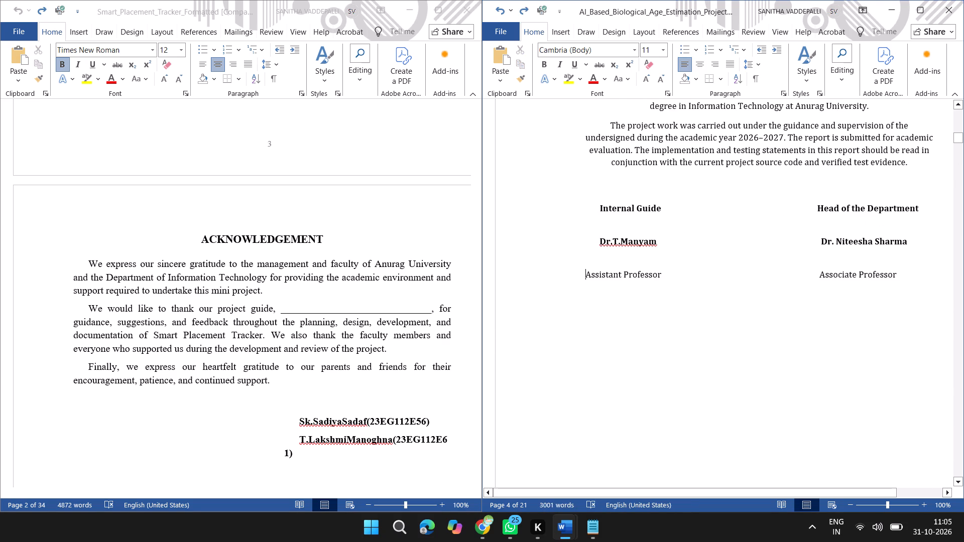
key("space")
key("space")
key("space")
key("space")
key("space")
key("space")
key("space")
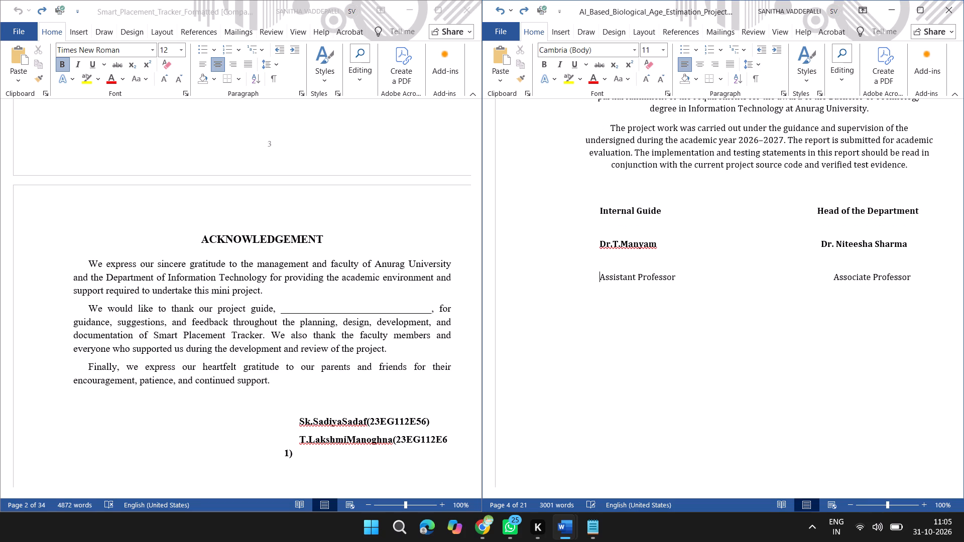
key("BackSpace")
Try to select the body text of the biological age report's Acknowledgement, starting from the first paragraph.
scroll(602, 186, "down", 1)
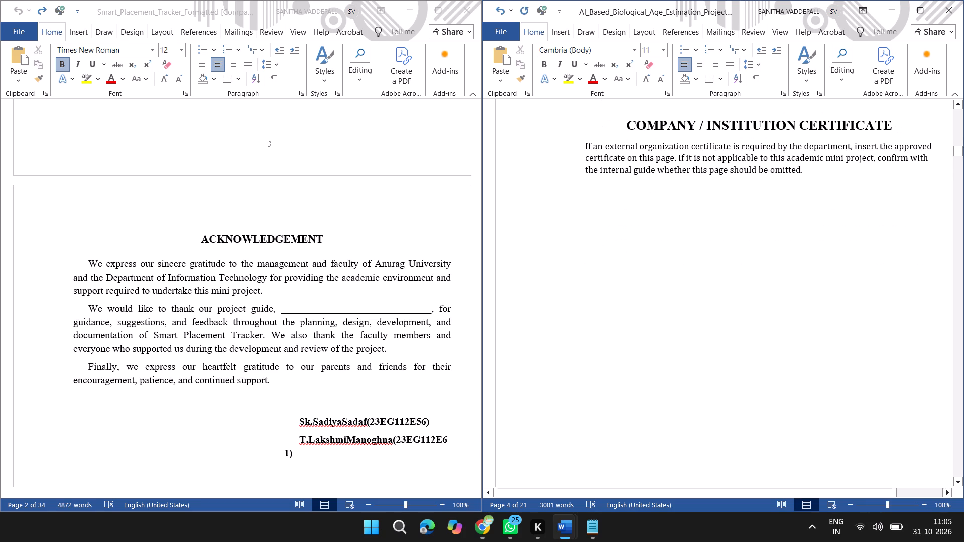
scroll(602, 186, "down", 2)
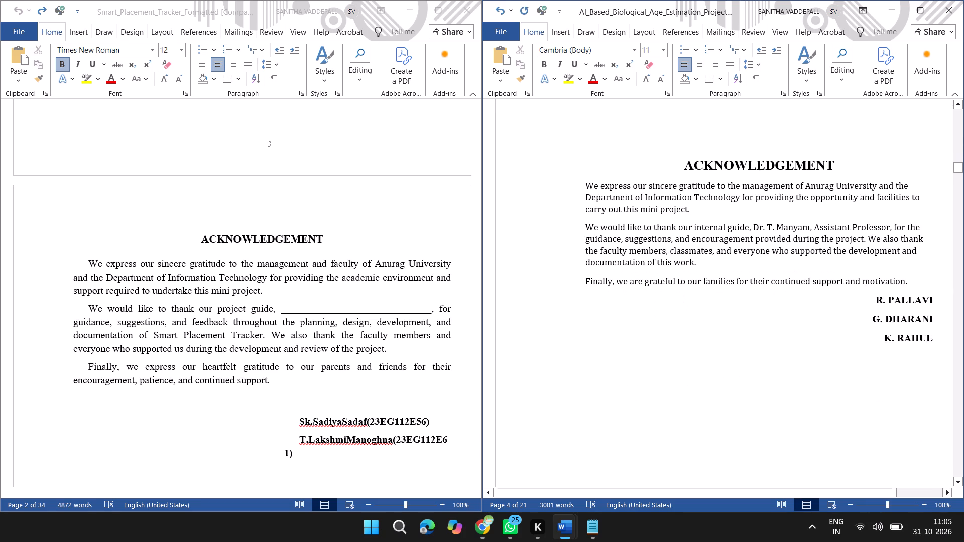
double_click(582, 181)
left_click_drag(582, 181, 708, 238)
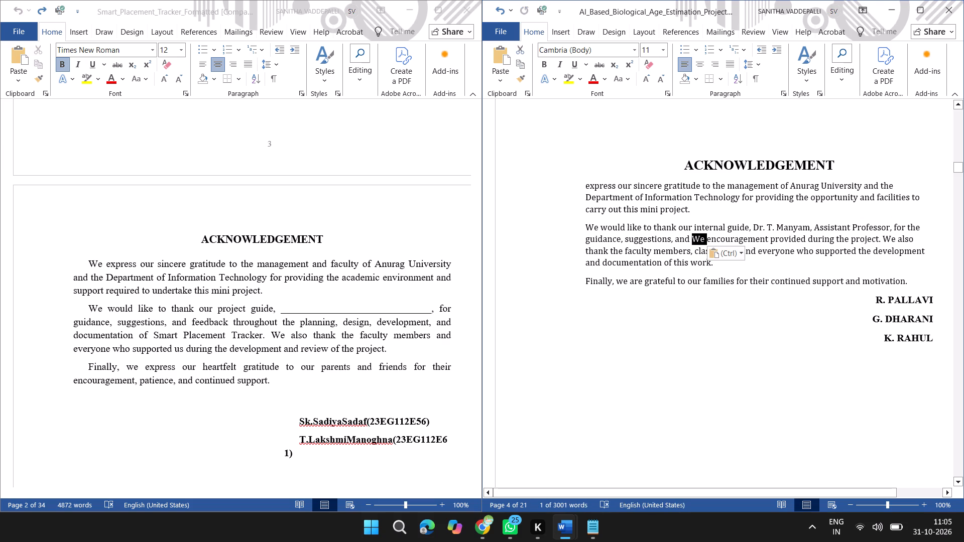
Undo the accidental move of the word "We" from the start of the biological age report's Acknowledgement.
key("ctrl+z")
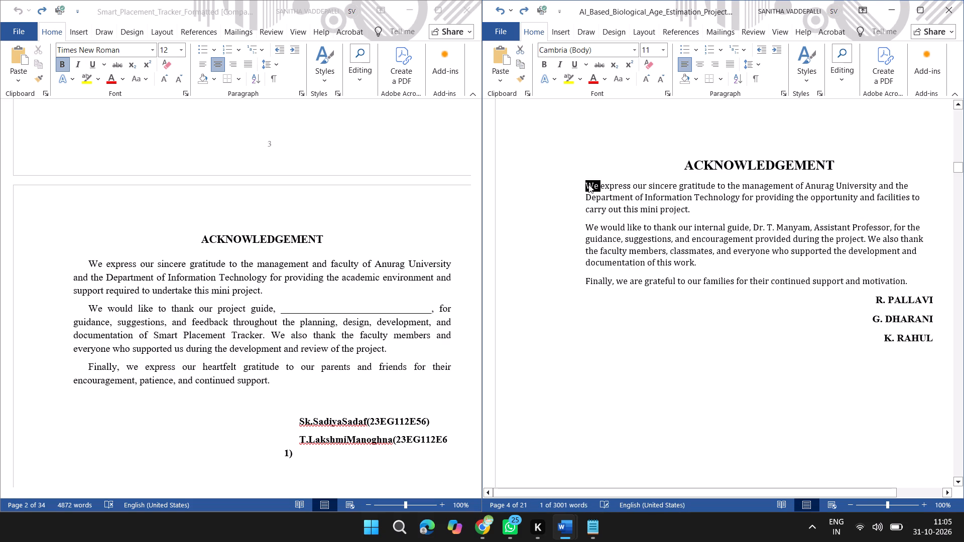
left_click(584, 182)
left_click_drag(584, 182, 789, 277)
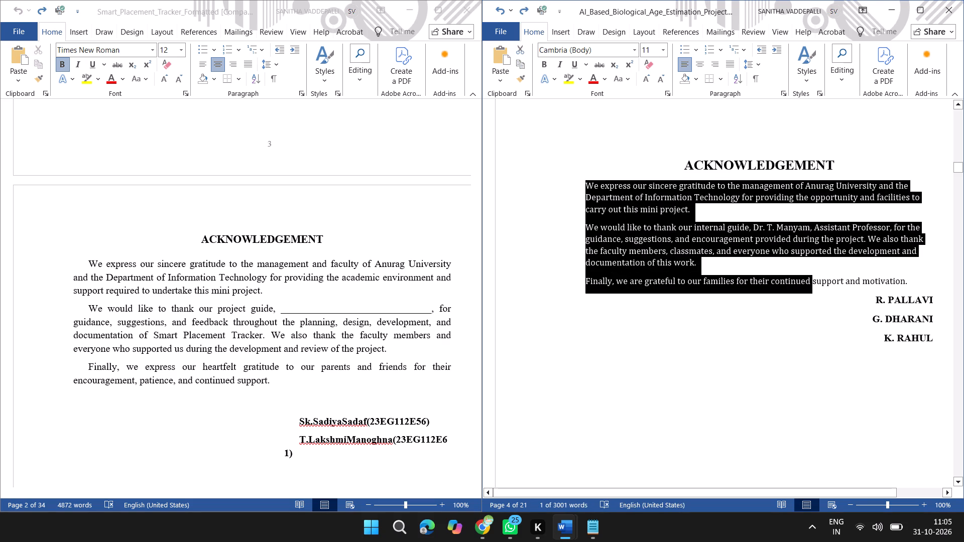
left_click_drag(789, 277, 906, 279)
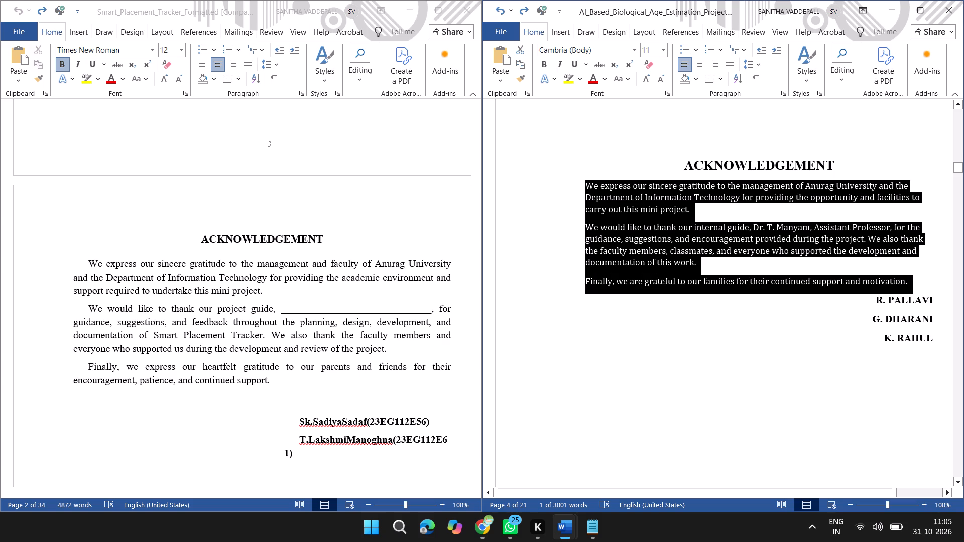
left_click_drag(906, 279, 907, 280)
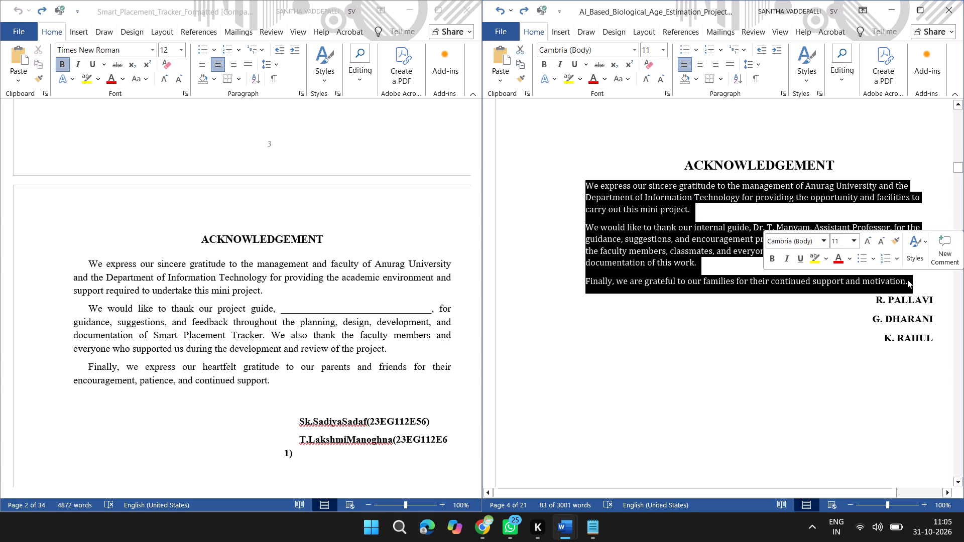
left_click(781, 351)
Look through the biological age report's front matter, from the Acknowledgement and Abstract through the contents to the List of Abbreviations.
scroll(781, 351, "up", 2)
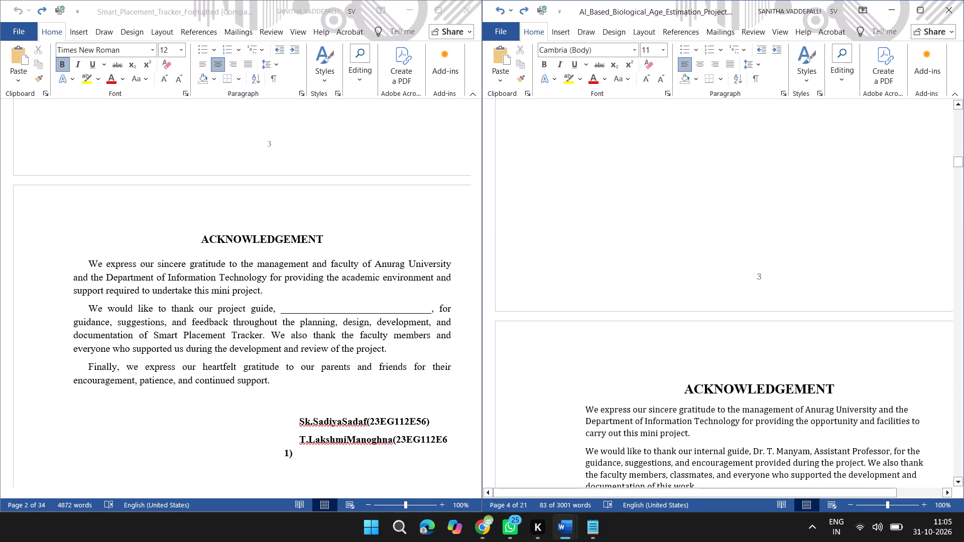
left_click(699, 461)
scroll(663, 430, "down", 1)
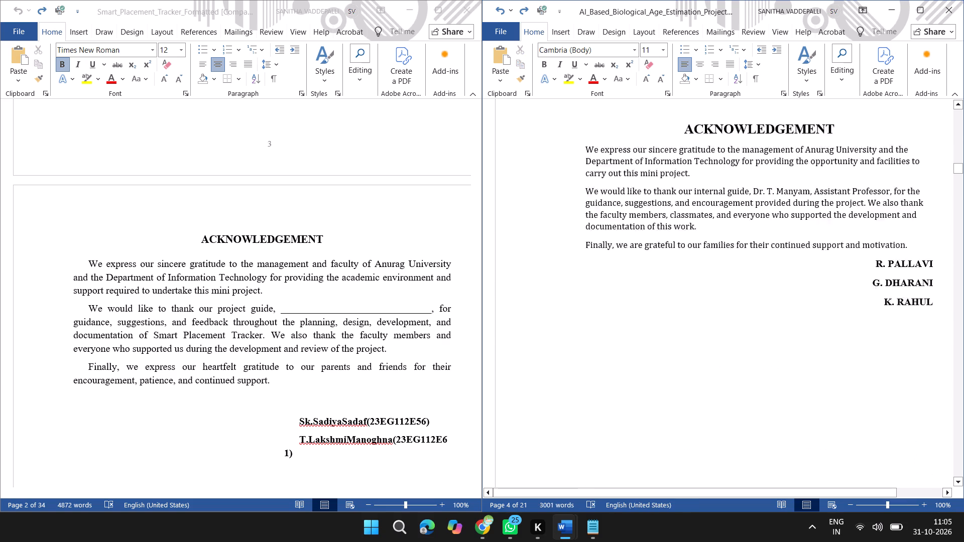
scroll(663, 430, "down", 1)
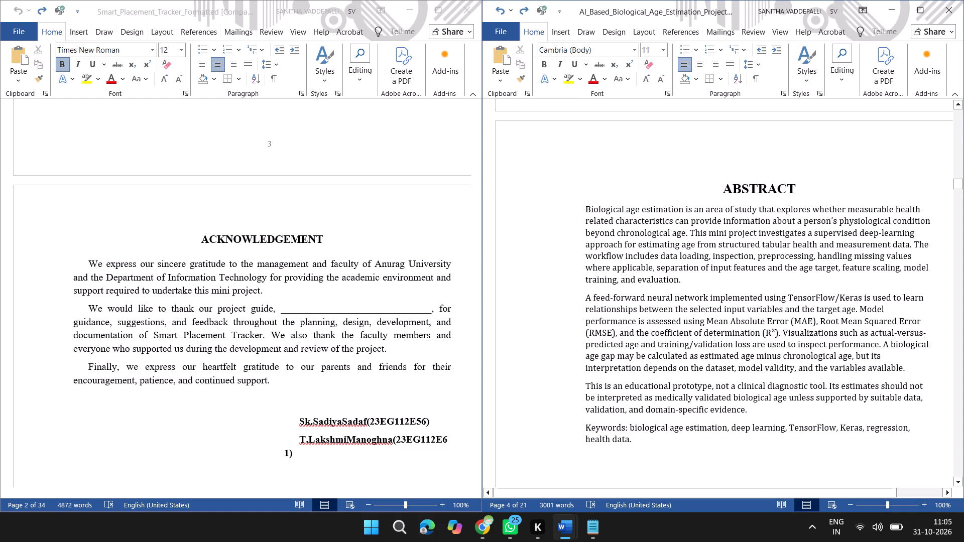
scroll(663, 430, "down", 1)
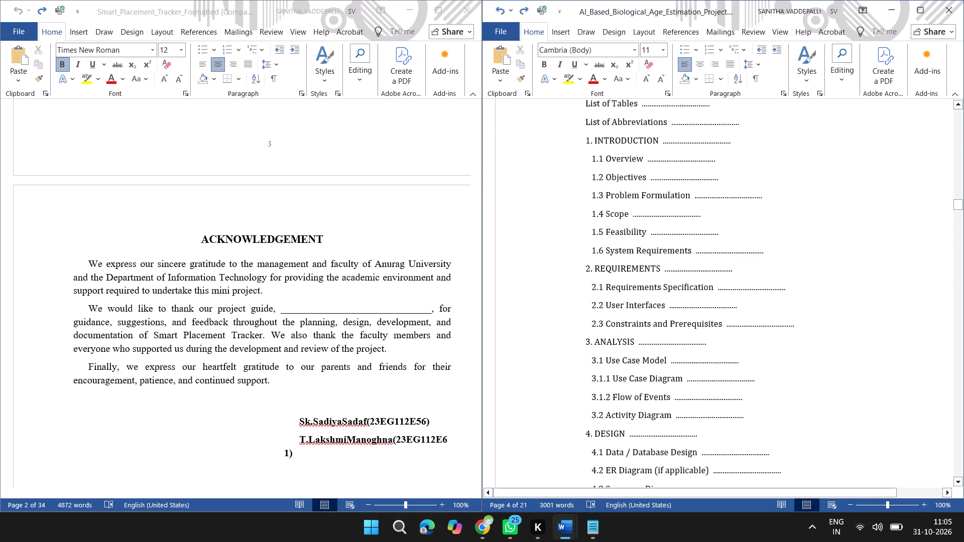
scroll(663, 430, "down", 4)
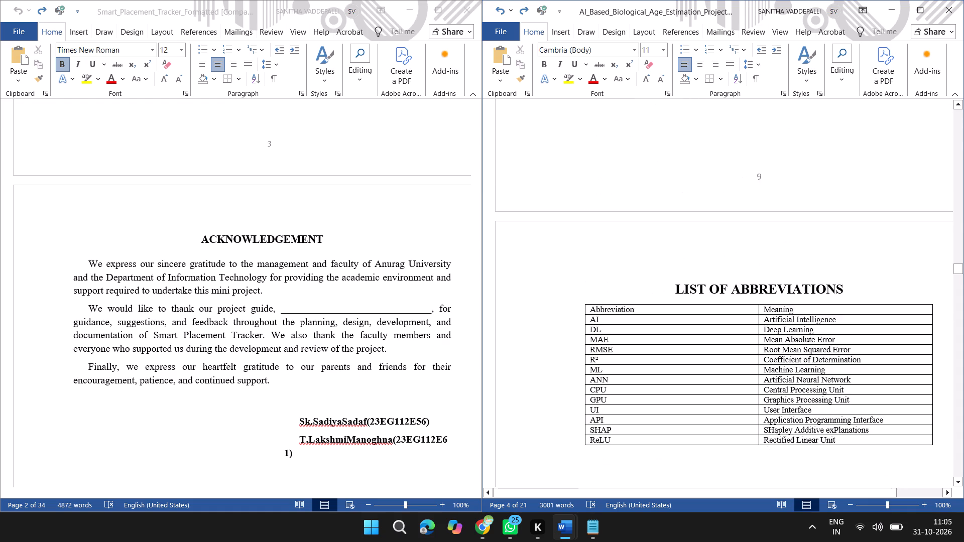
scroll(663, 430, "down", 1)
scroll(663, 430, "up", 1)
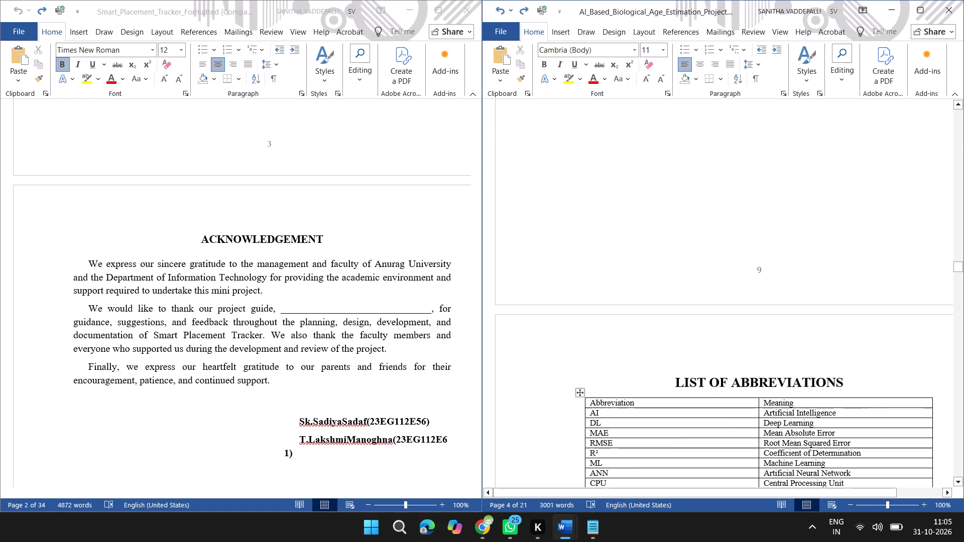
scroll(663, 430, "up", 5)
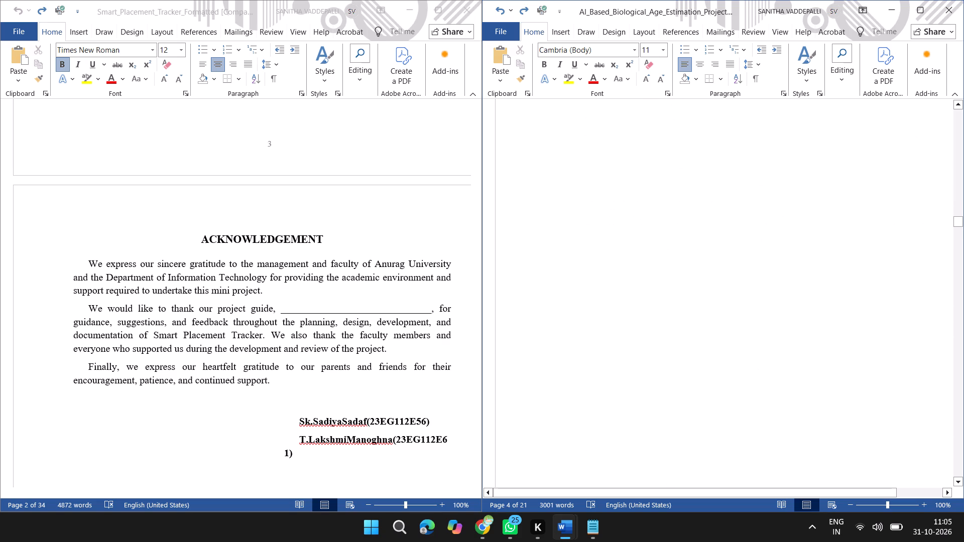
scroll(663, 430, "down", 2)
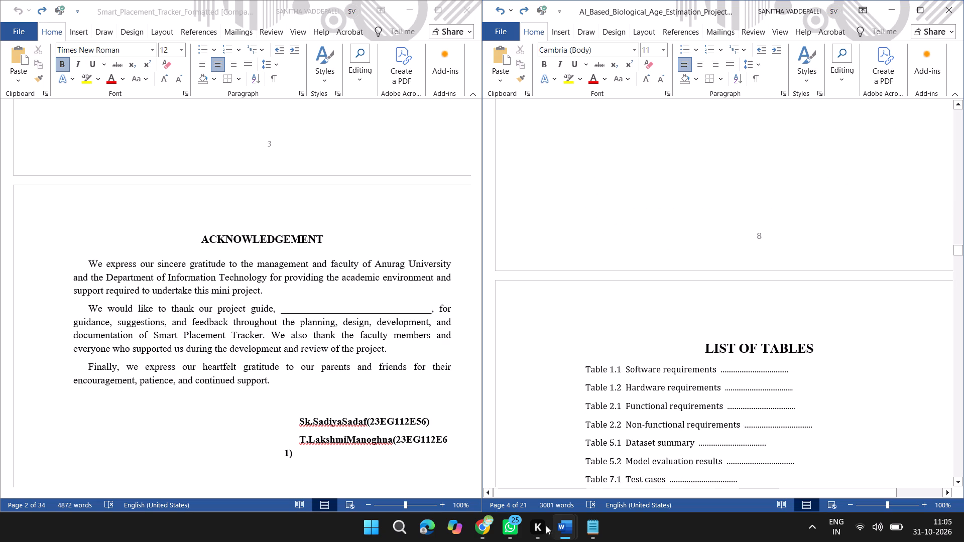
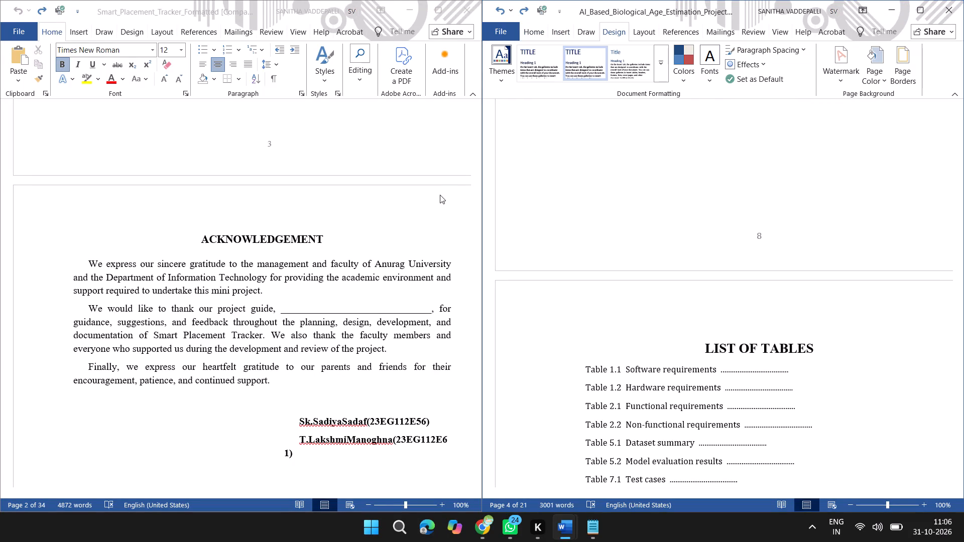
Apply the first style set, the one with the blue title, to the biological age report.
left_click(539, 62)
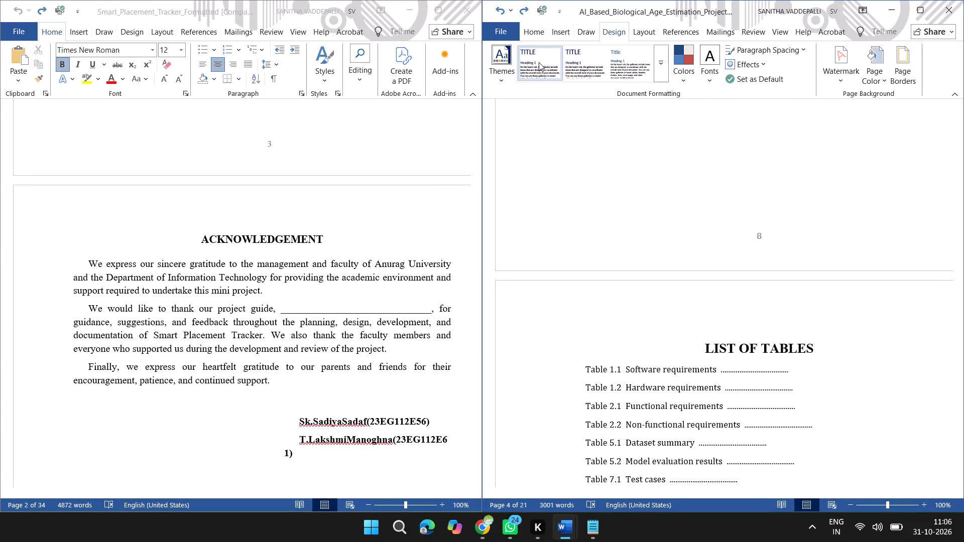
Review the biological age report's formatting from the cover and front matter through the chapters to its last page.
scroll(576, 185, "up", 4)
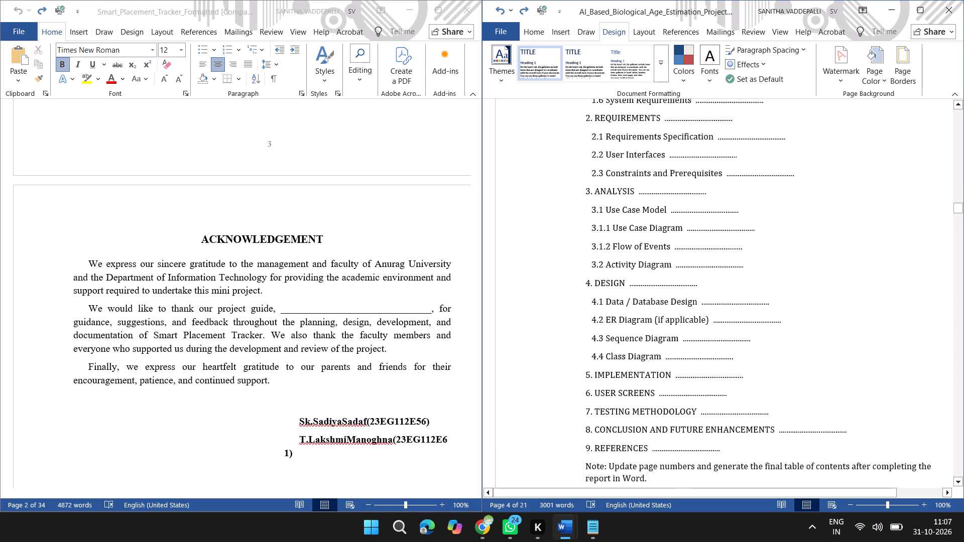
scroll(576, 185, "up", 1)
scroll(576, 185, "up", 20)
scroll(576, 185, "up", 20)
scroll(576, 185, "up", 4)
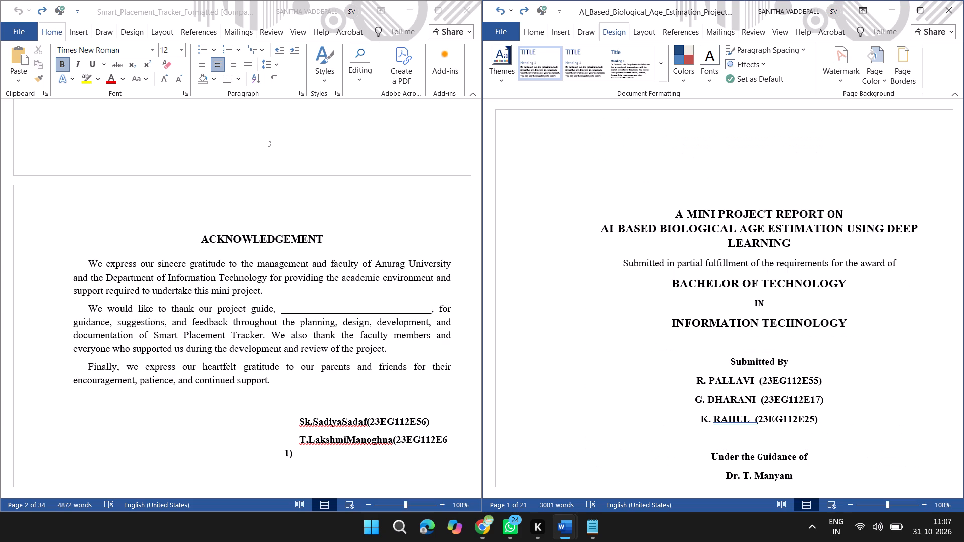
scroll(742, 327, "down", 3)
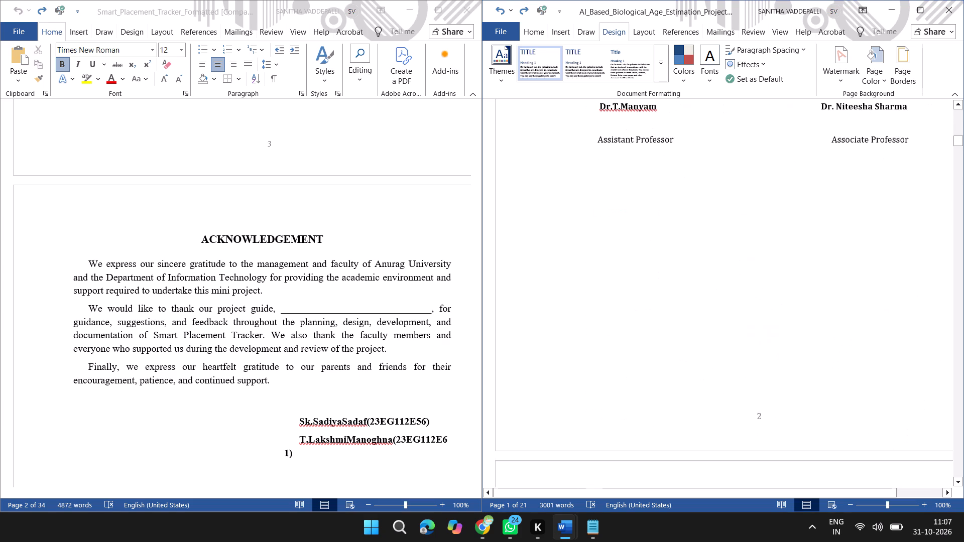
scroll(742, 327, "down", 6)
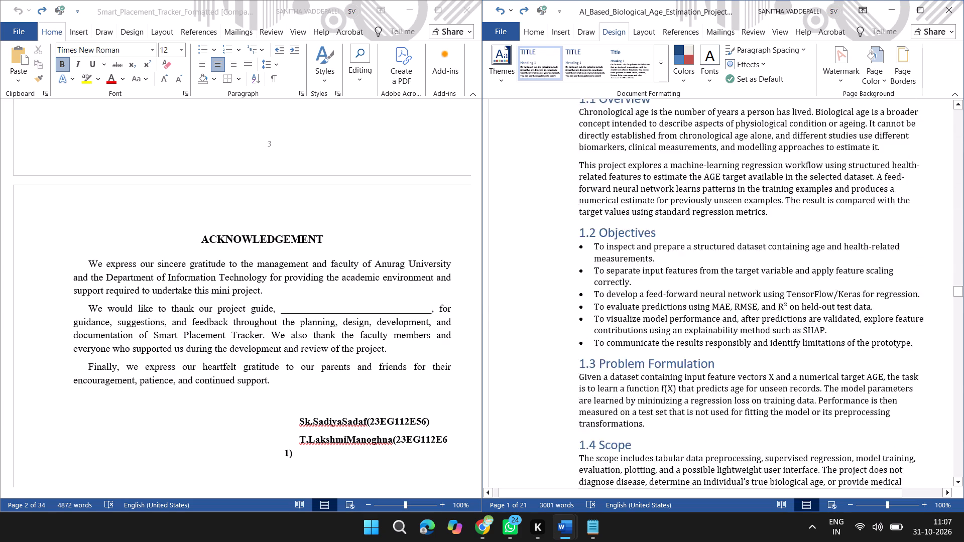
scroll(742, 327, "down", 15)
Look through the Smart Placement Tracker sample from the Acknowledgement to Chapter 7 to examine its headings, bullets and diagrams.
scroll(333, 400, "down", 2)
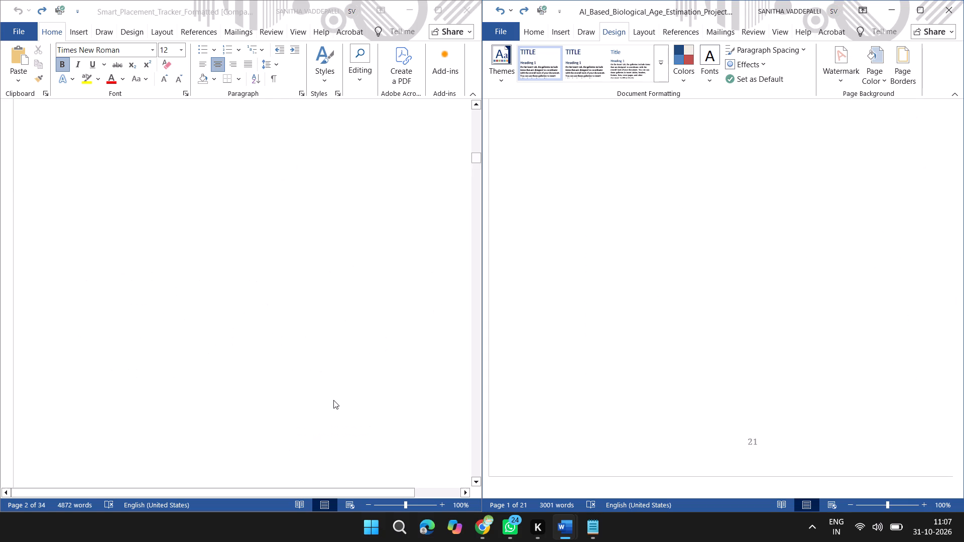
scroll(333, 400, "down", 9)
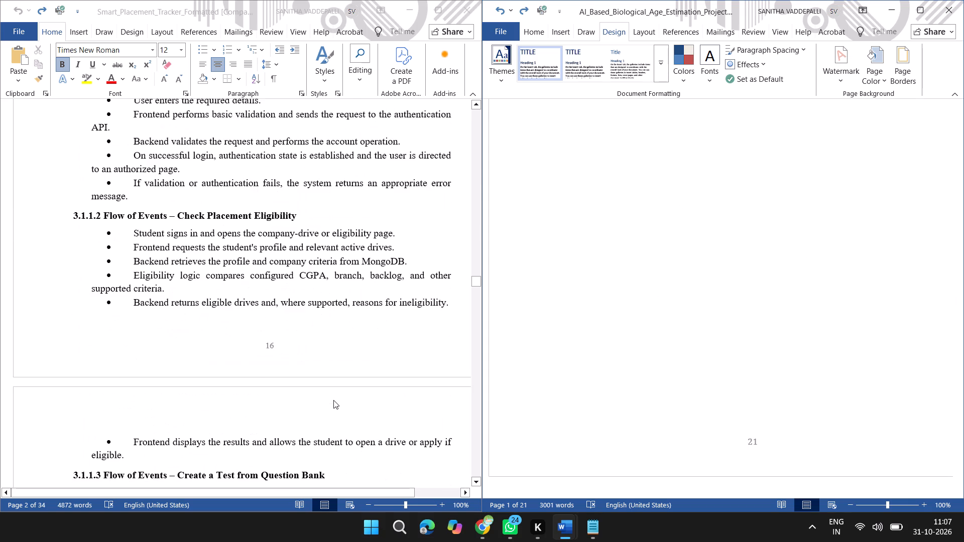
scroll(333, 400, "down", 3)
scroll(296, 347, "down", 2)
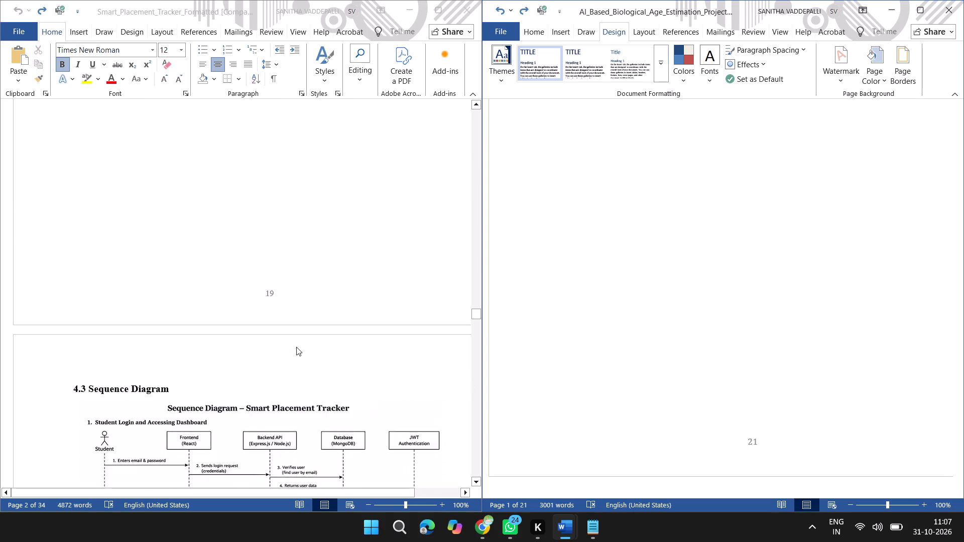
scroll(296, 347, "down", 20)
scroll(296, 347, "down", 4)
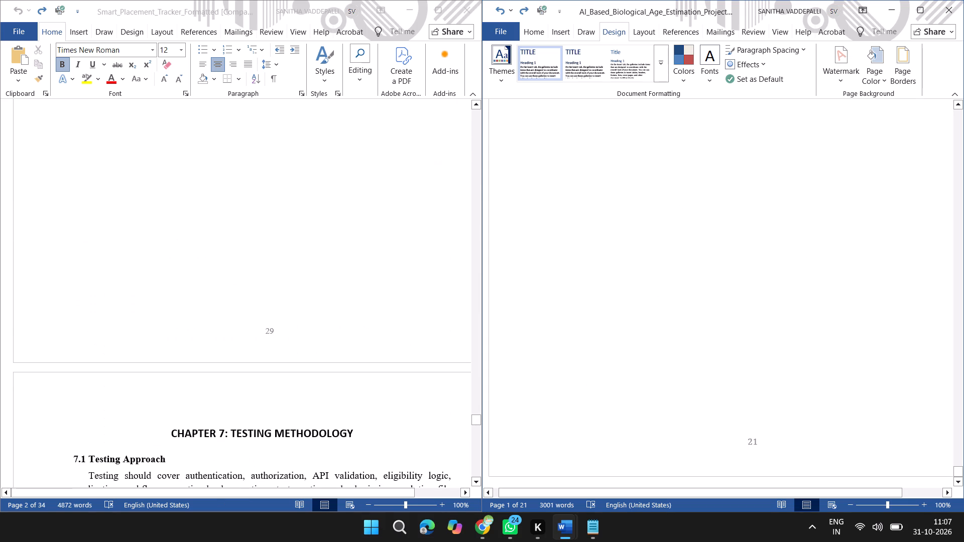
Look back through the biological age report from its last page to the abstract, examining the chapter headings and body text formatting.
scroll(604, 391, "down", 7)
scroll(604, 391, "up", 3)
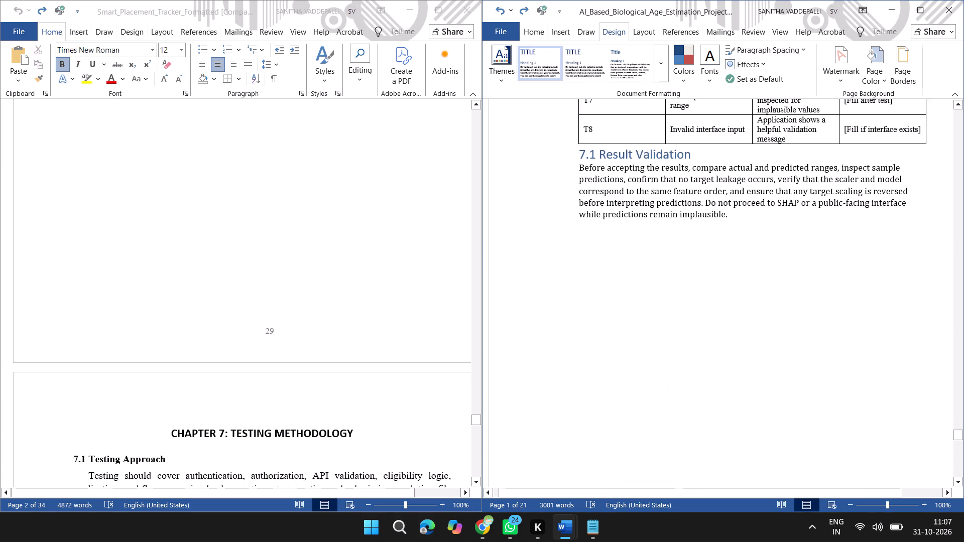
scroll(604, 391, "up", 3)
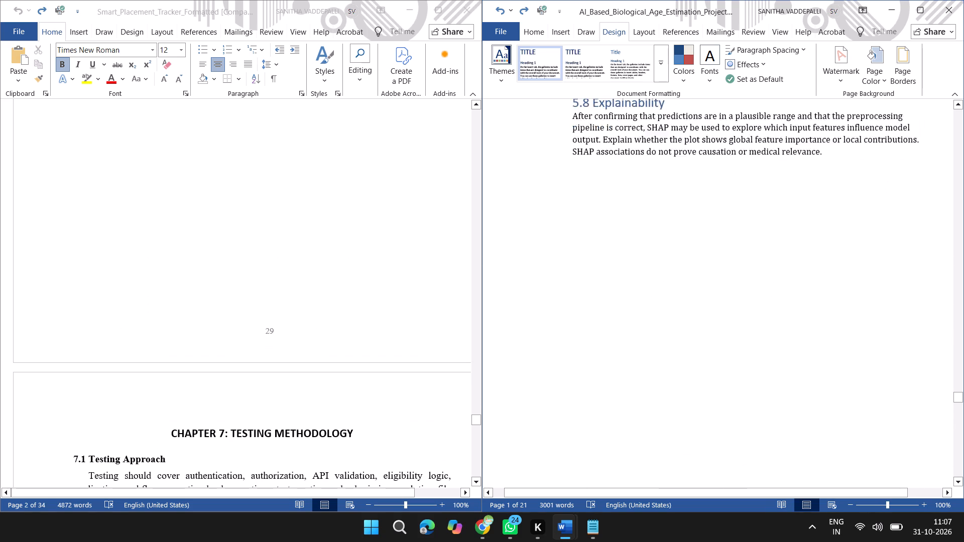
scroll(604, 391, "up", 6)
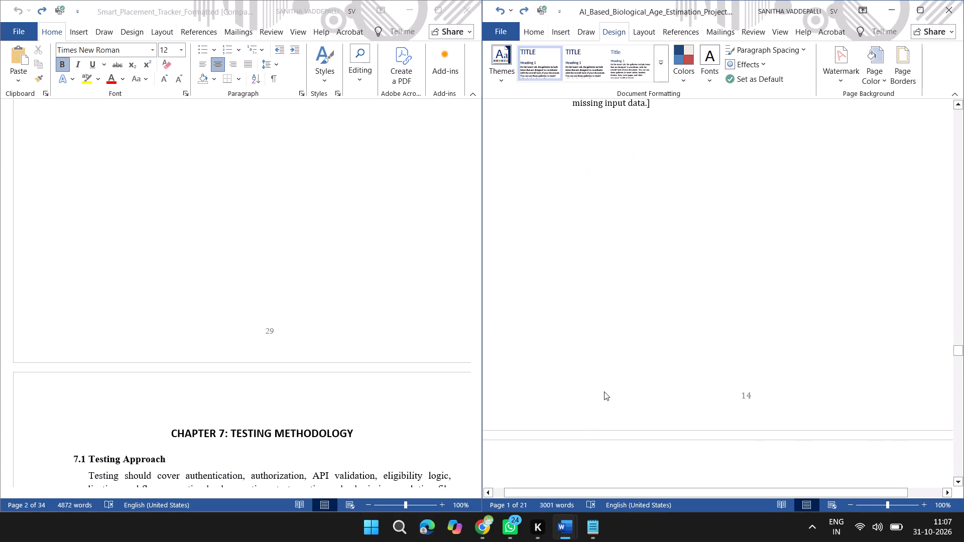
scroll(604, 391, "up", 4)
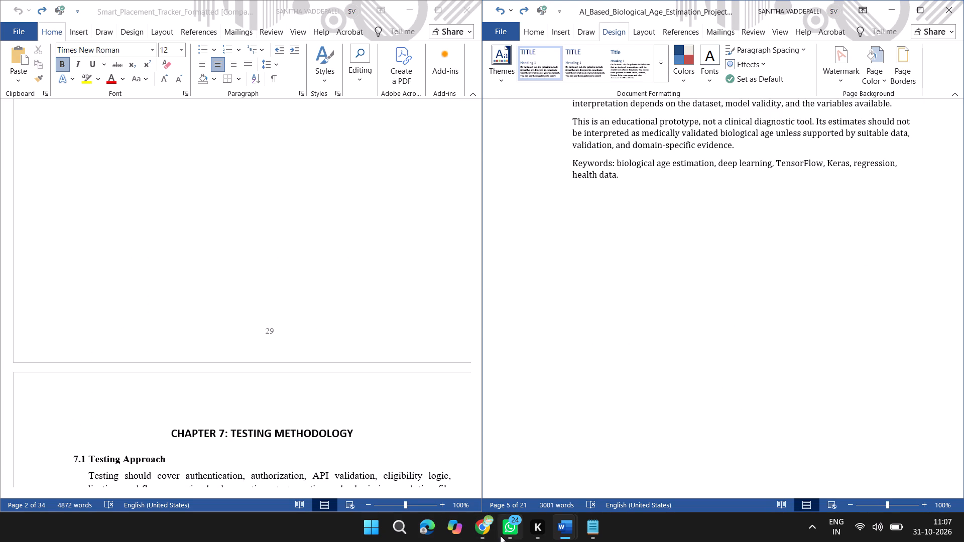
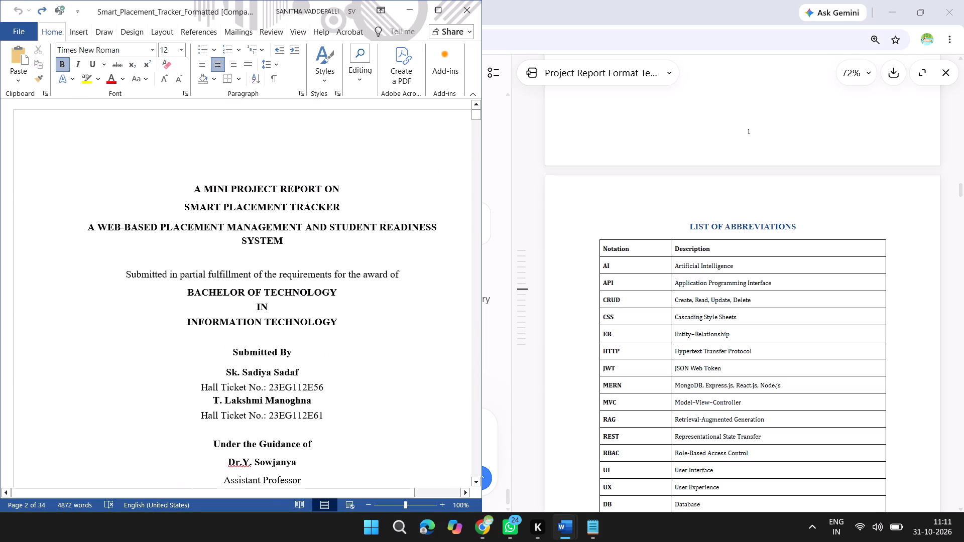
scroll(316, 376, "down", 3)
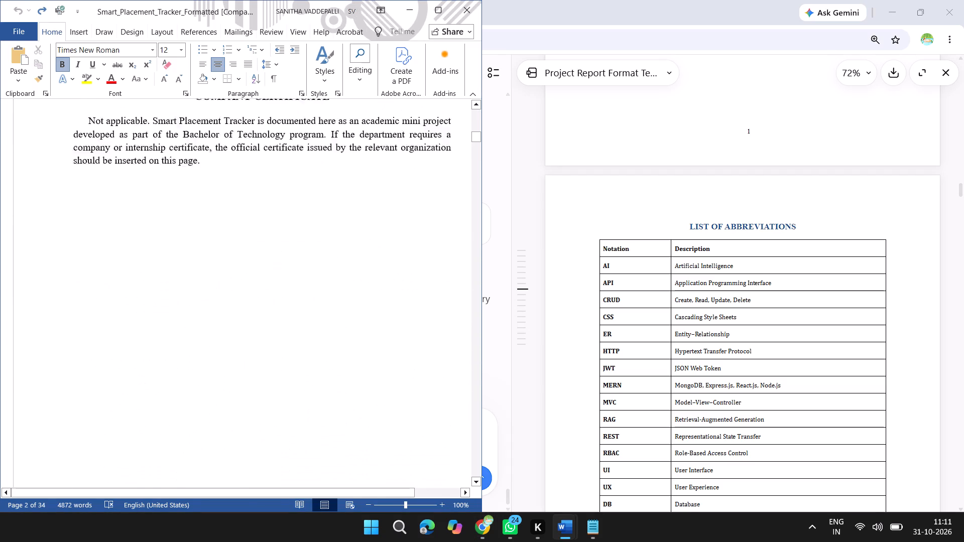
scroll(316, 376, "down", 4)
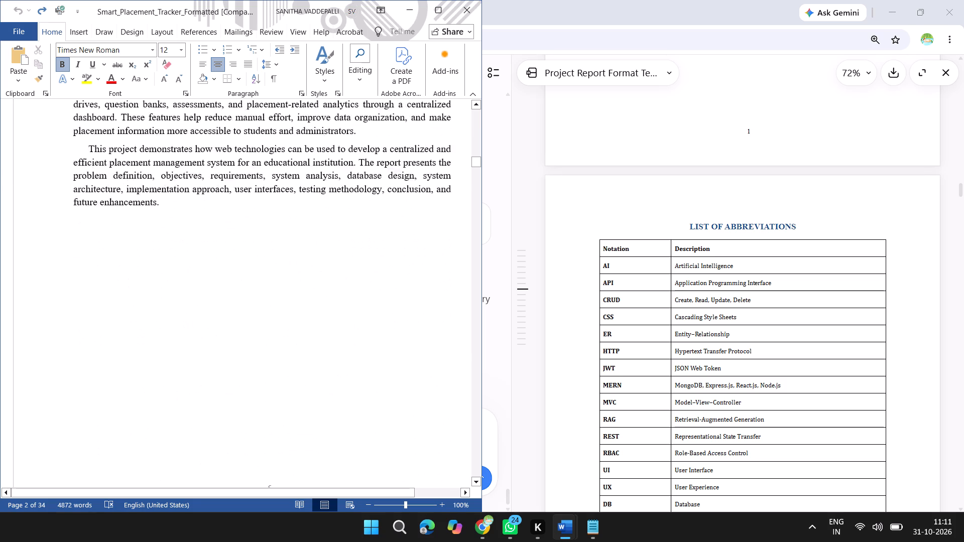
scroll(316, 376, "down", 2)
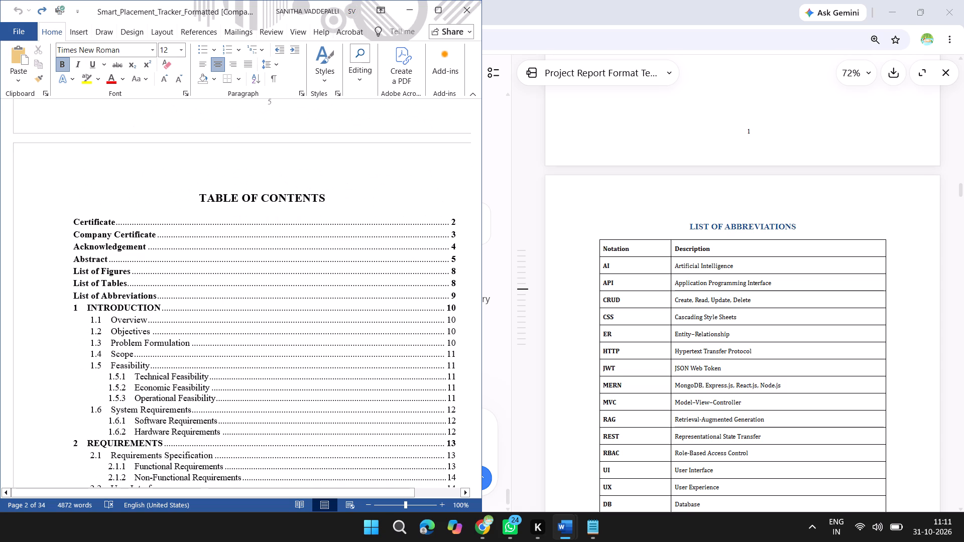
scroll(316, 376, "down", 1)
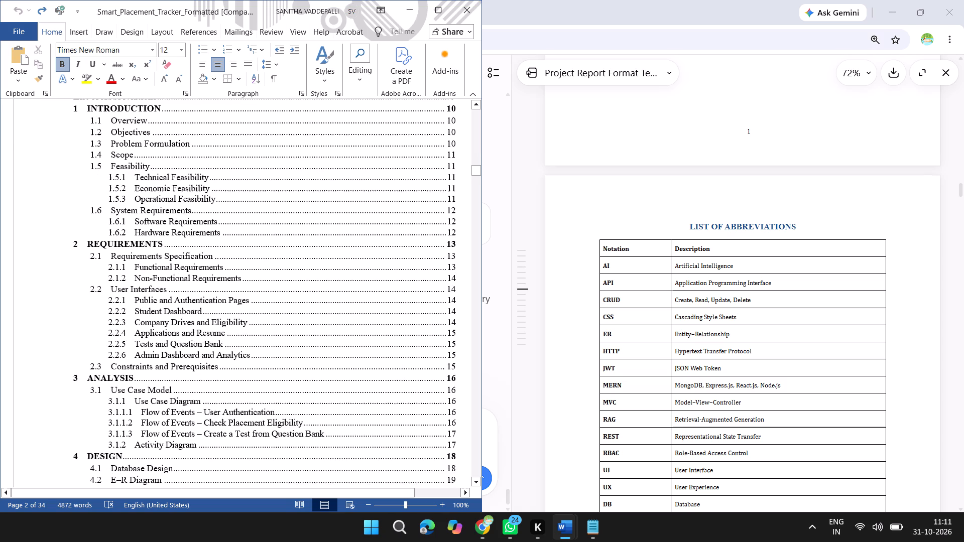
scroll(316, 376, "down", 2)
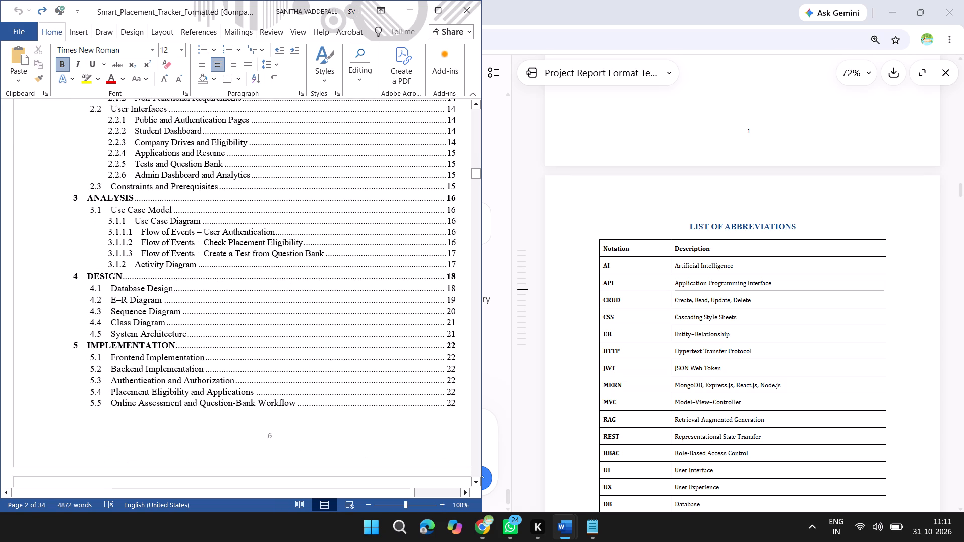
scroll(316, 376, "down", 3)
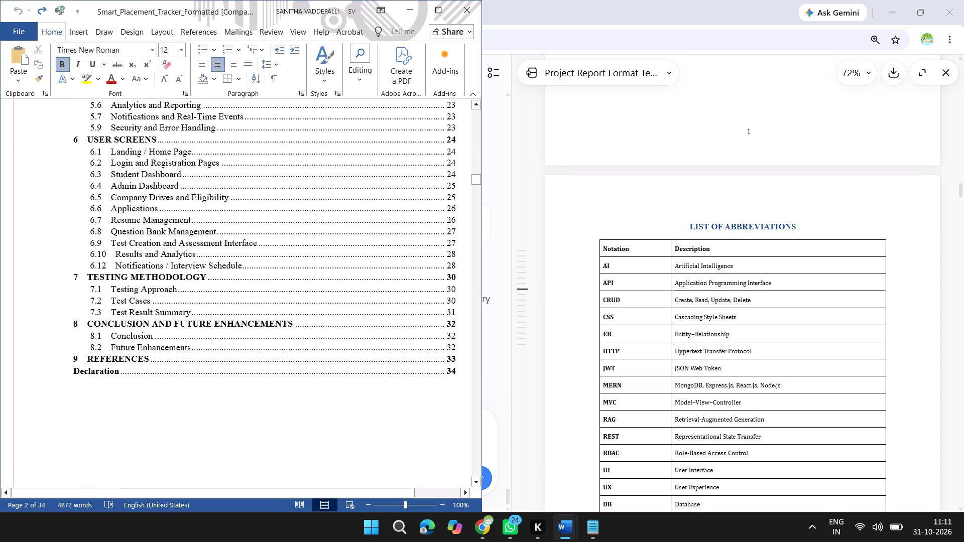
Review the Smart Placement Tracker document's list of figures, list of tables and abbreviations table.
scroll(316, 376, "down", 3)
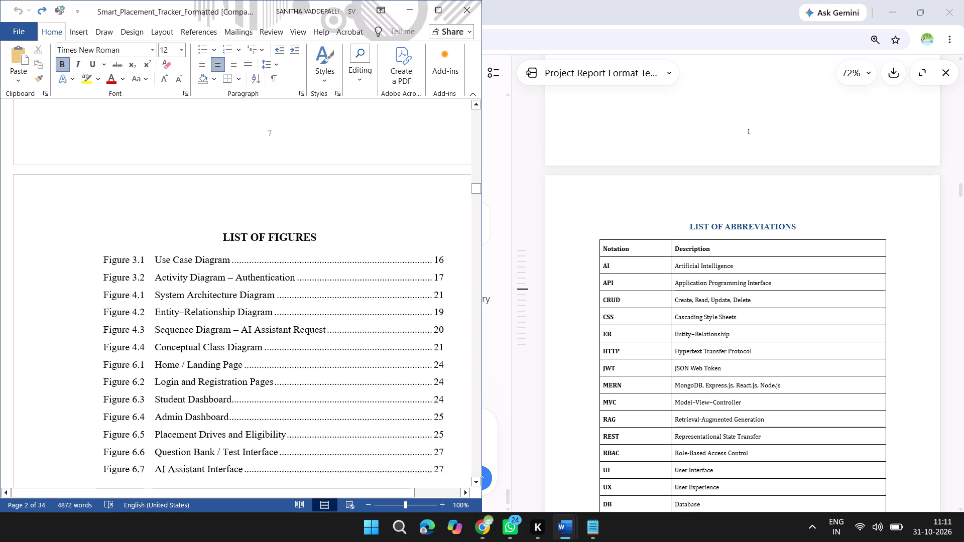
scroll(316, 376, "down", 2)
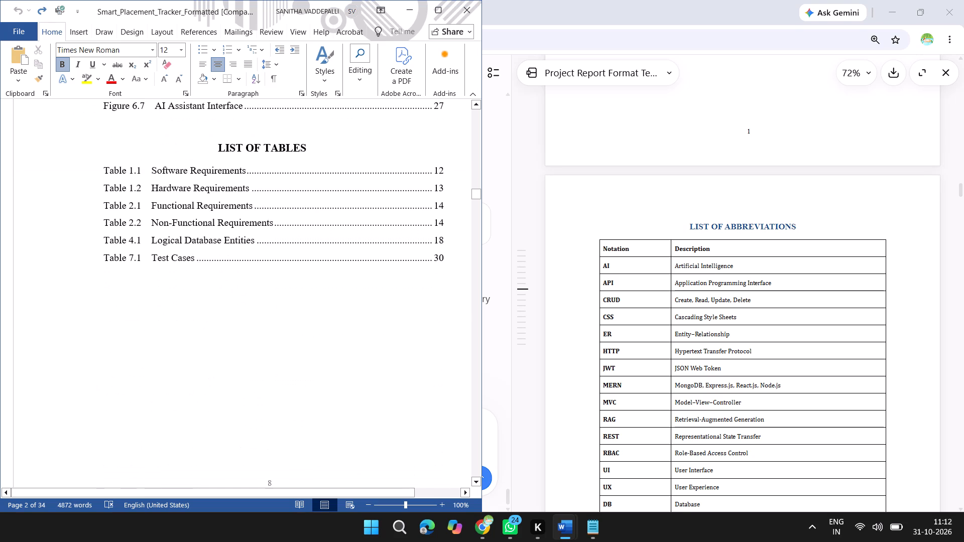
scroll(316, 376, "down", 3)
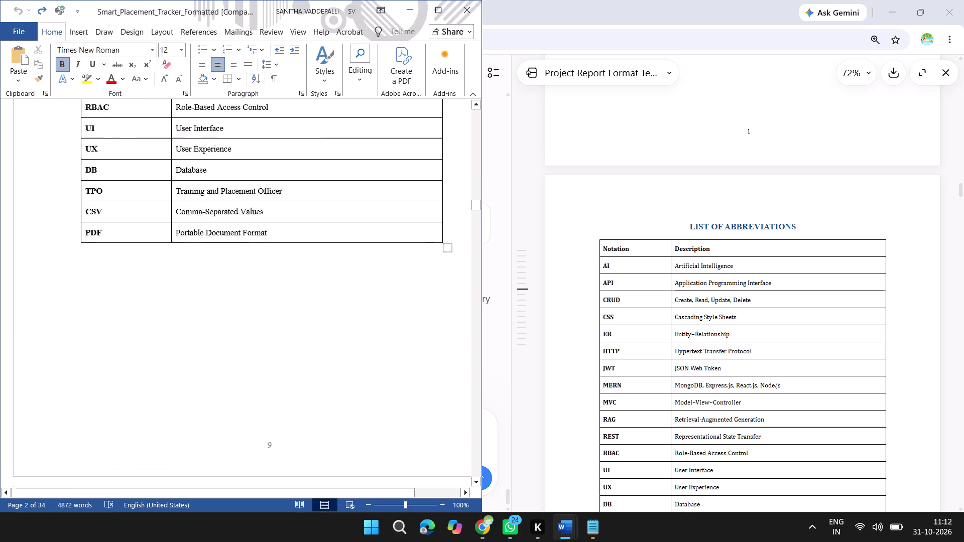
Examine the heading, paragraph, bullet and table formatting in Chapter 1 of the Smart Placement Tracker document, through section 1.6.1 Software Requirements.
scroll(316, 376, "down", 2)
scroll(316, 376, "up", 1)
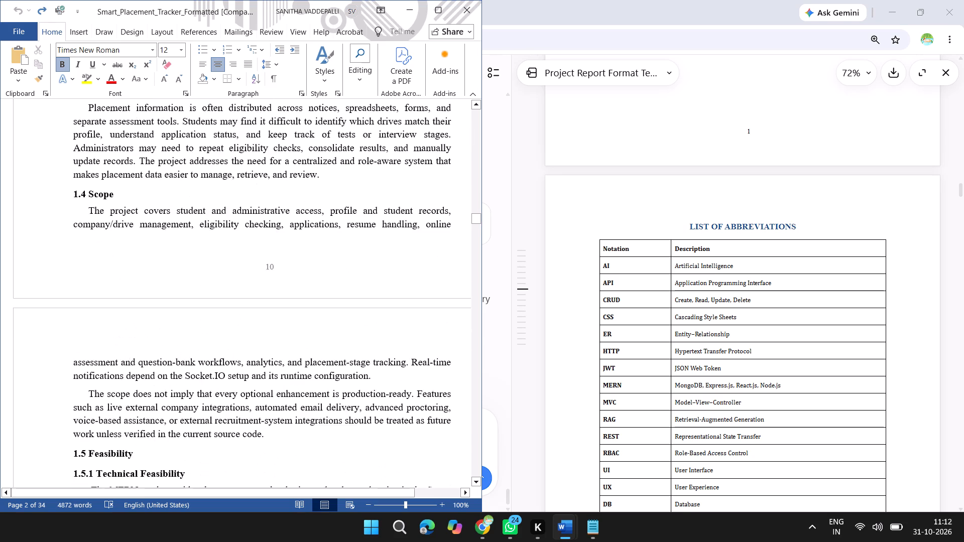
scroll(316, 376, "up", 3)
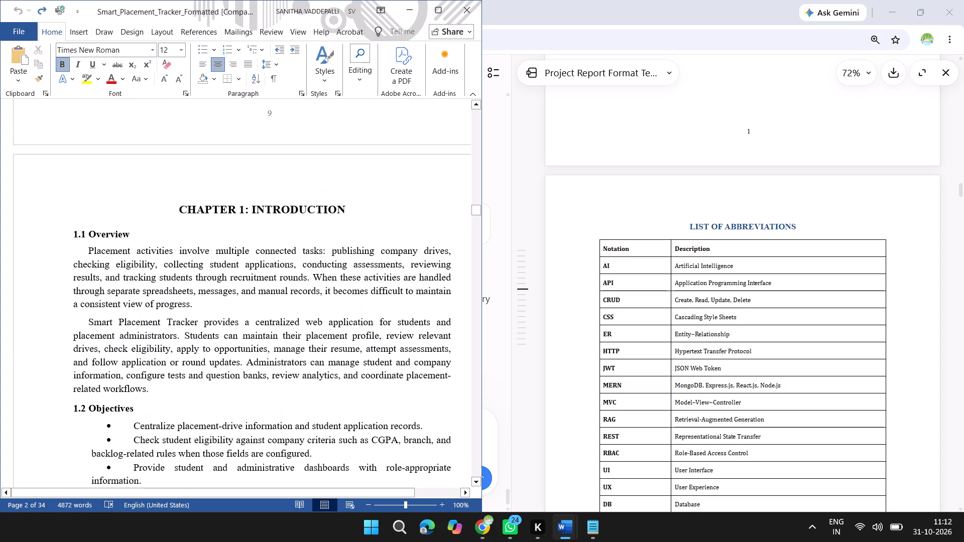
scroll(316, 376, "down", 4)
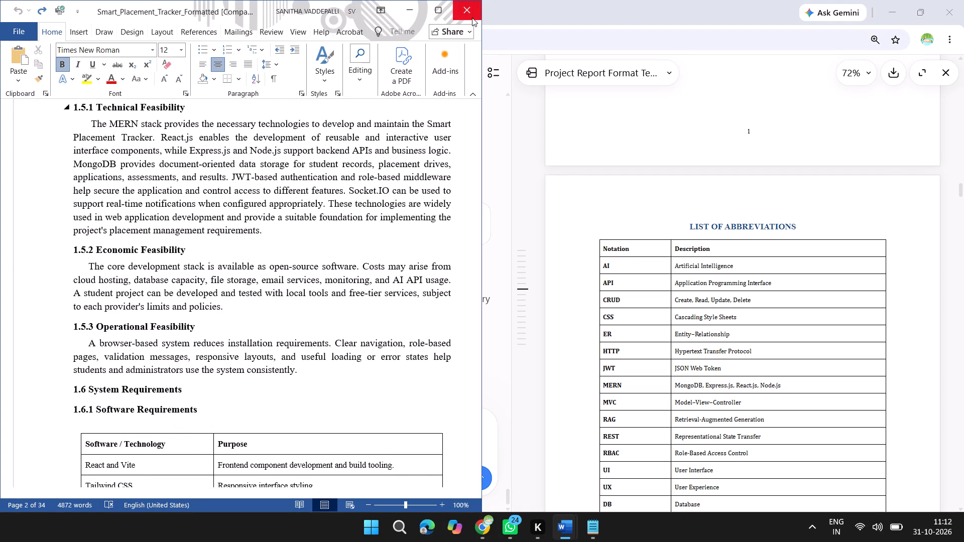
Close the Smart Placement Tracker document, the ChatGPT browser window and the AI-based biological age estimation report.
left_click(472, 18)
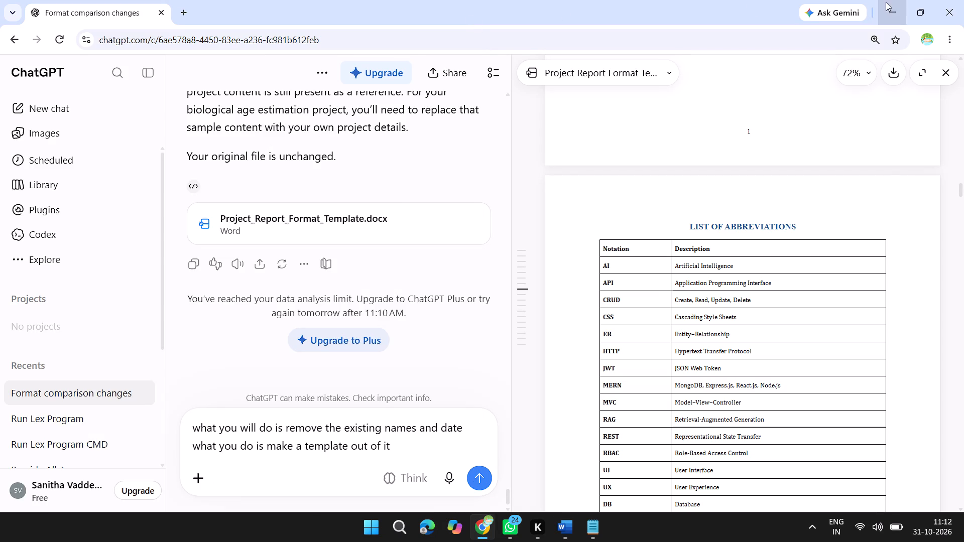
left_click(960, 8)
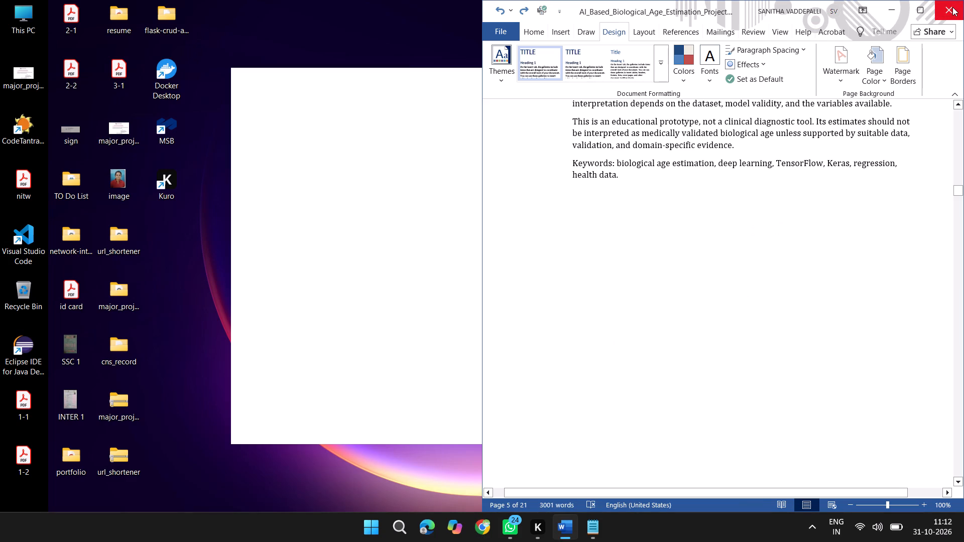
left_click(952, 7)
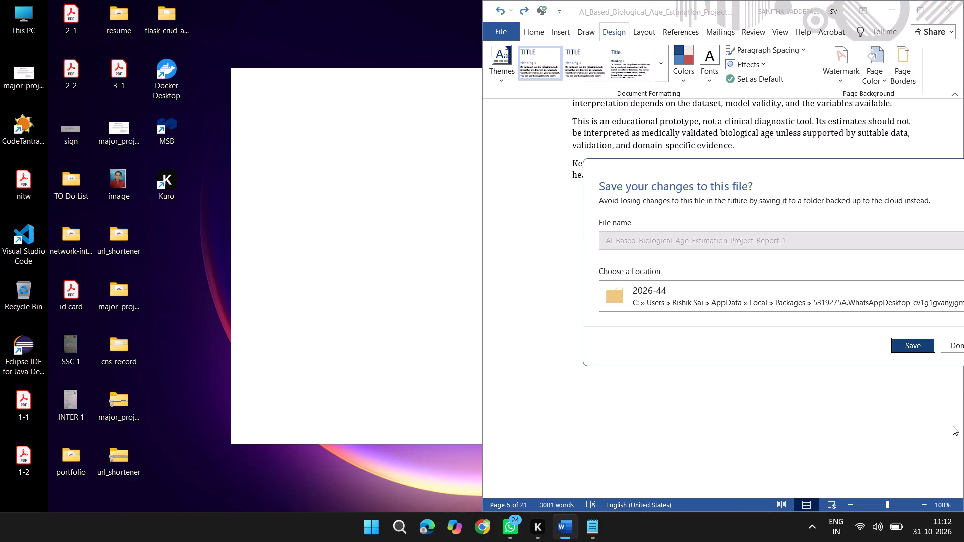